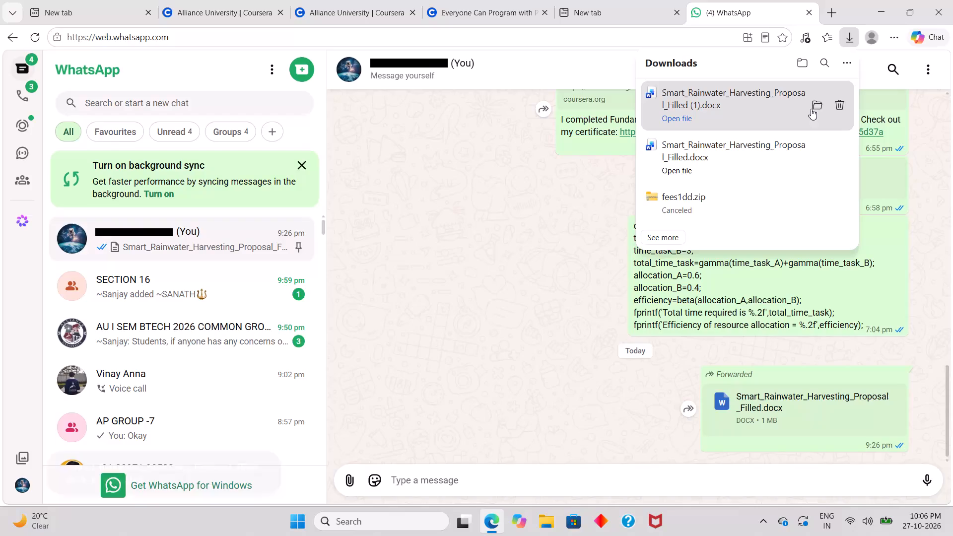
Open the downloaded Smart_Rainwater_Harvesting_Proposal_Filled (1) document in Word from its Downloads folder.
left_click(817, 106)
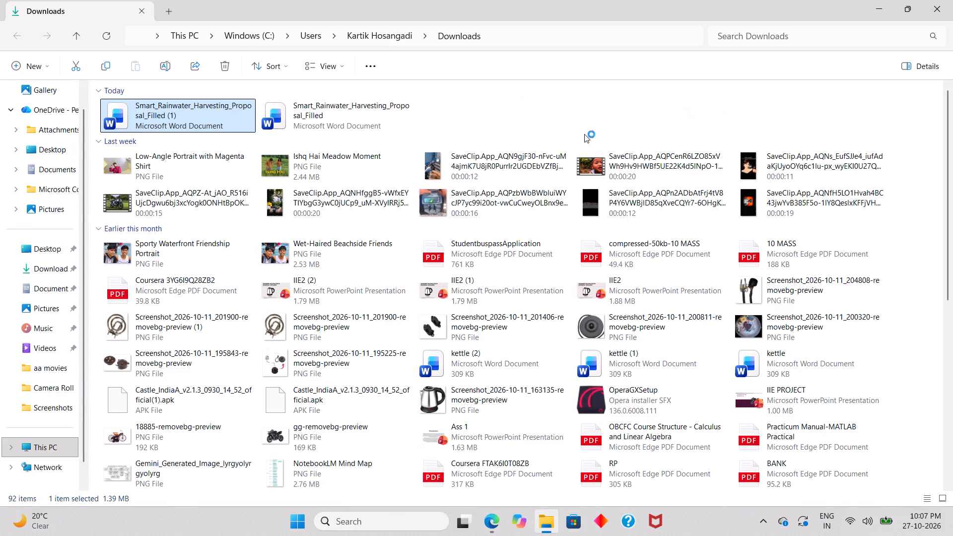
double_click(209, 110)
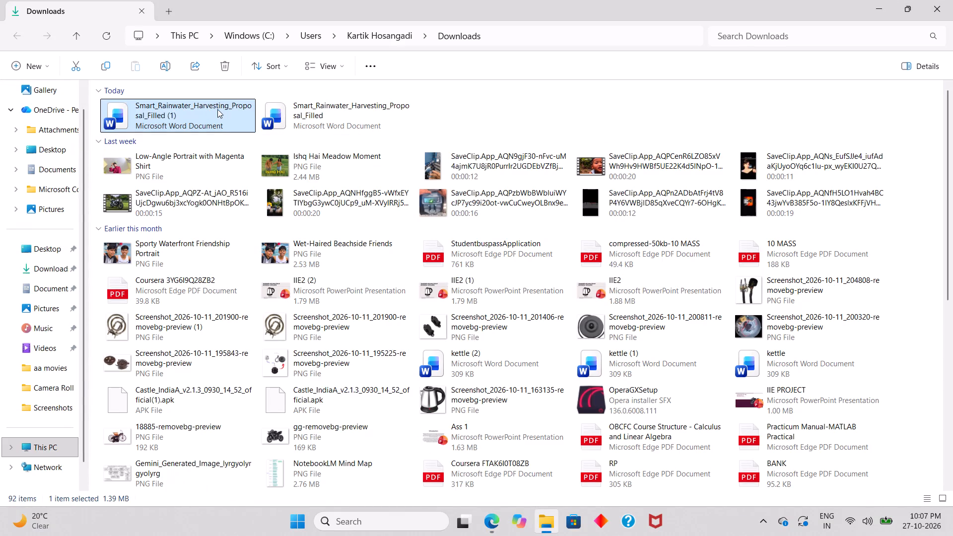
left_click(217, 109)
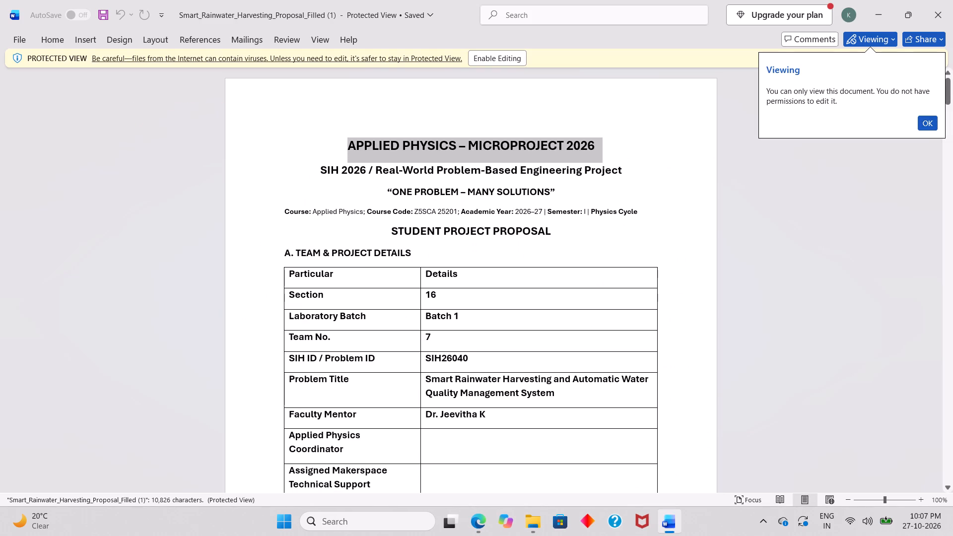
Review the rainwater harvesting proposal from the title page through to the team declaration and faculty review section.
left_click(457, 295)
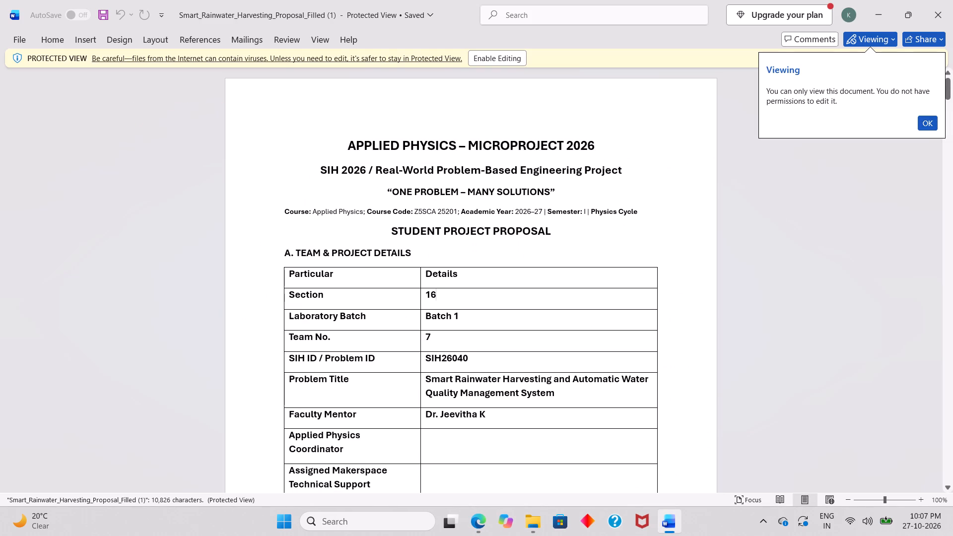
scroll(457, 295, "down", 9)
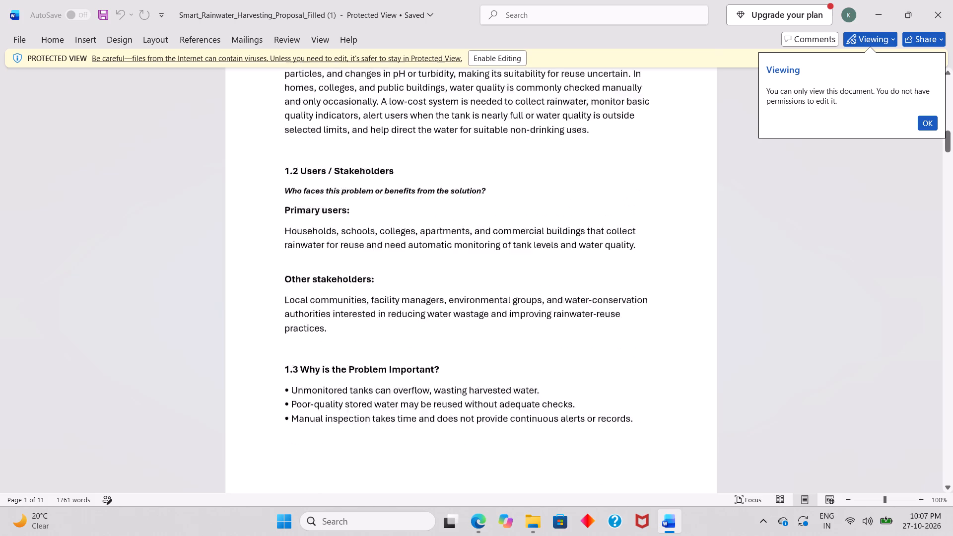
scroll(457, 295, "down", 7)
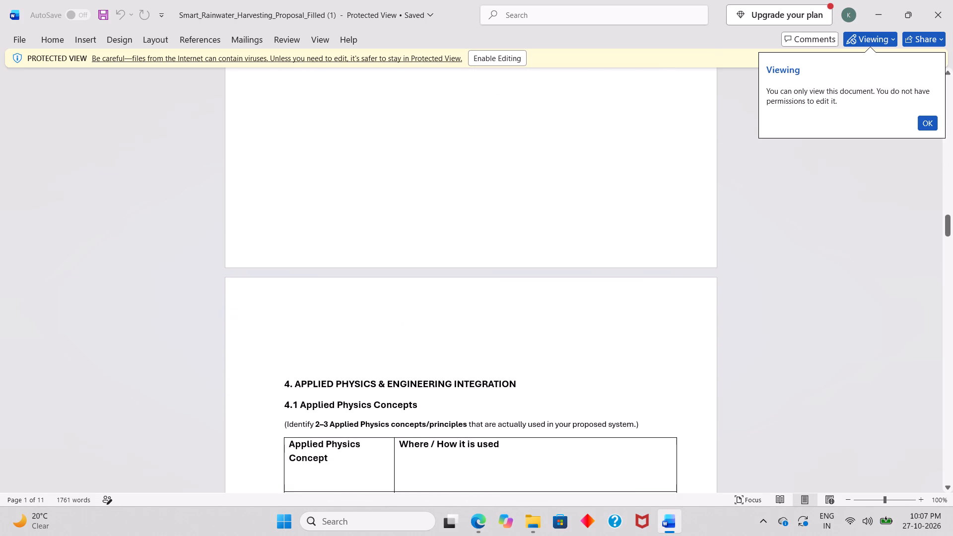
scroll(457, 295, "down", 10)
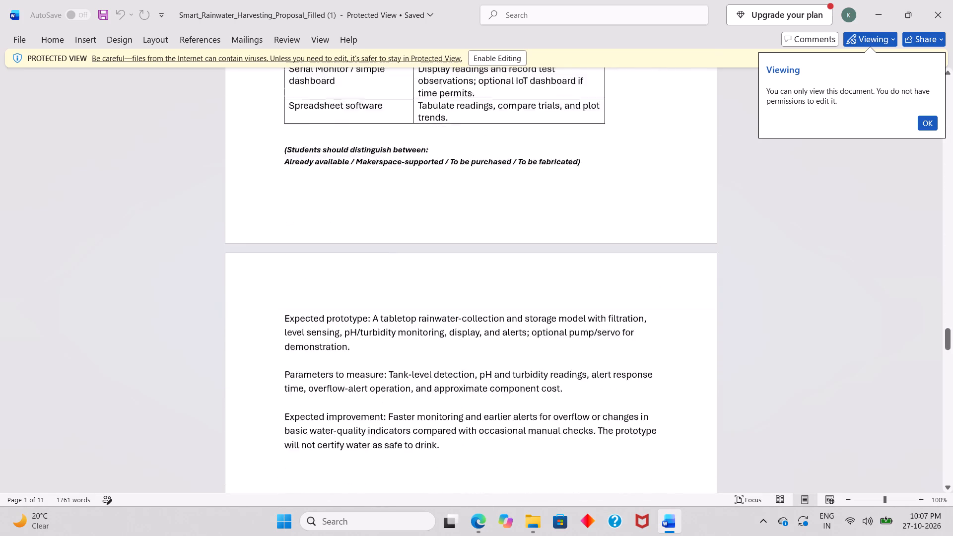
scroll(457, 295, "down", 5)
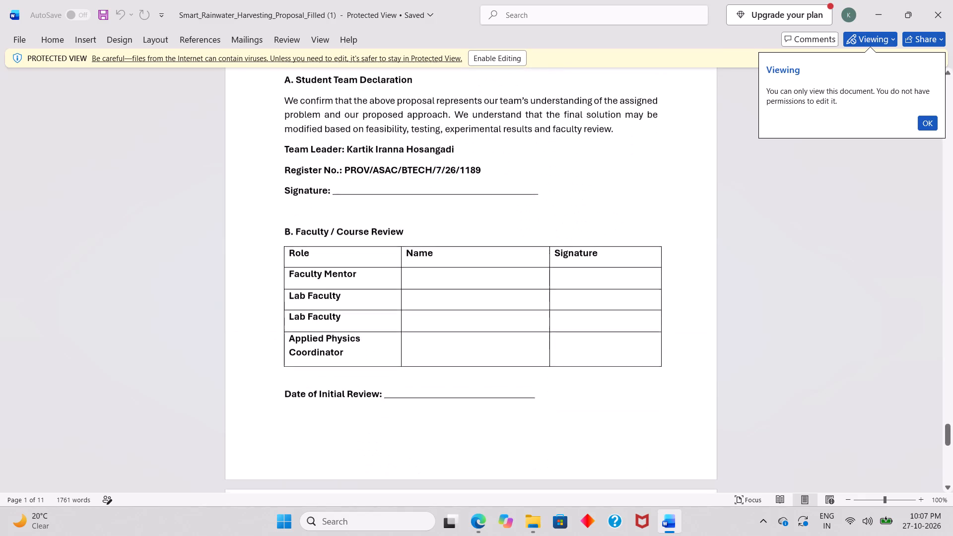
scroll(457, 295, "up", 1)
scroll(457, 295, "down", 3)
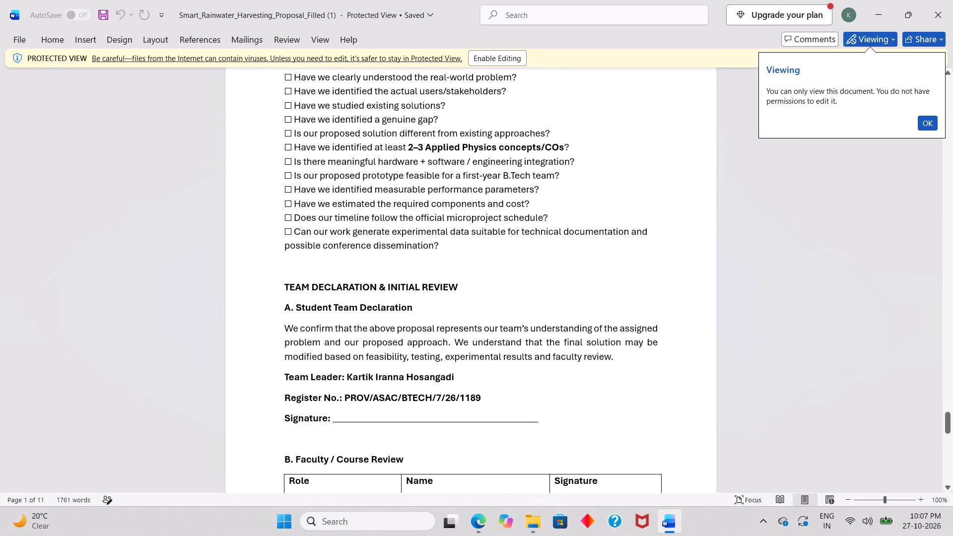
Place the text cursor on the Signature line of the Student Team Declaration.
left_click(348, 415)
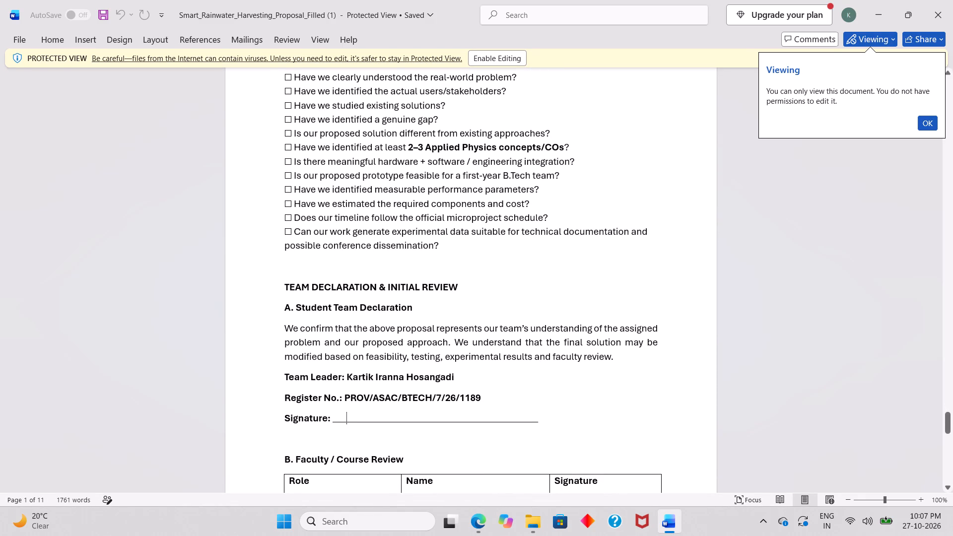
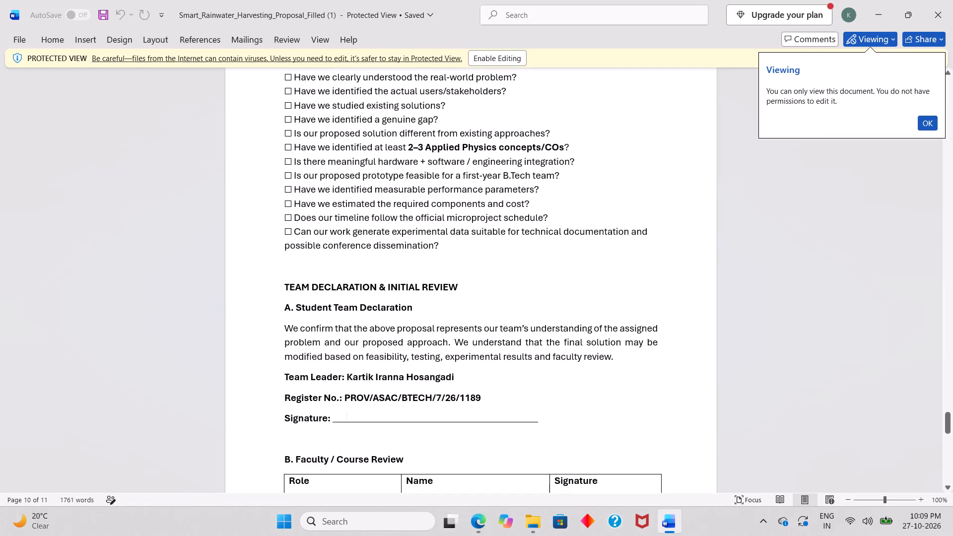
Review the proposal backwards from the team declaration to the required hardware, software and estimated cost section.
scroll(528, 24, "up", 3)
scroll(525, 123, "up", 9)
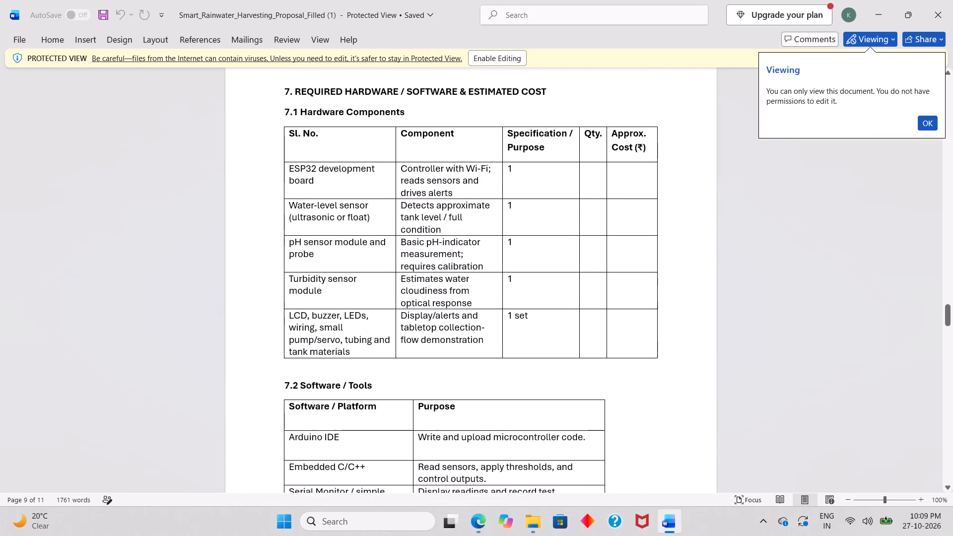
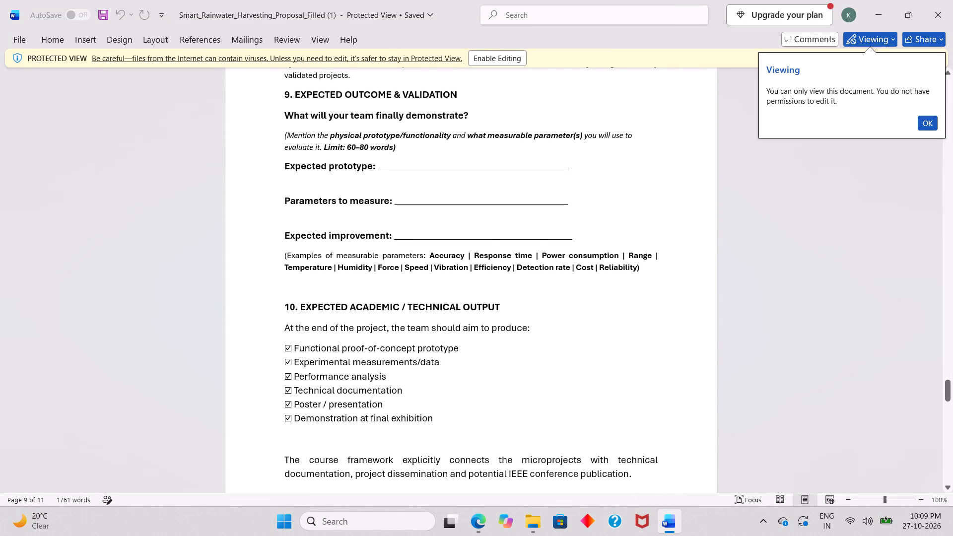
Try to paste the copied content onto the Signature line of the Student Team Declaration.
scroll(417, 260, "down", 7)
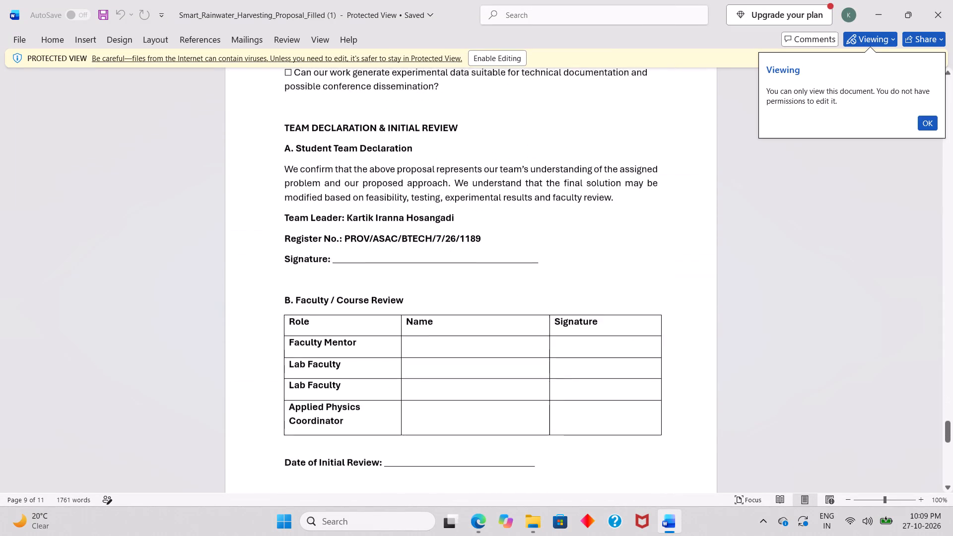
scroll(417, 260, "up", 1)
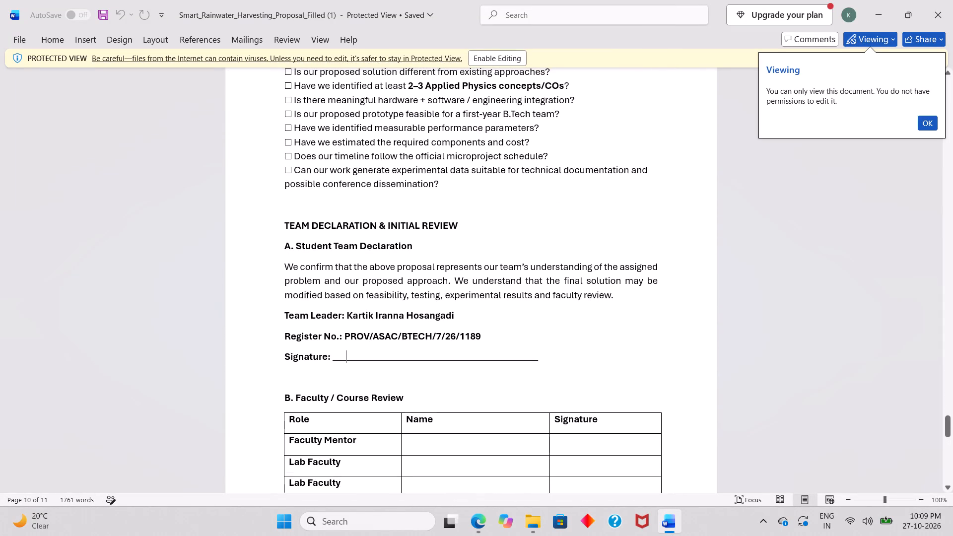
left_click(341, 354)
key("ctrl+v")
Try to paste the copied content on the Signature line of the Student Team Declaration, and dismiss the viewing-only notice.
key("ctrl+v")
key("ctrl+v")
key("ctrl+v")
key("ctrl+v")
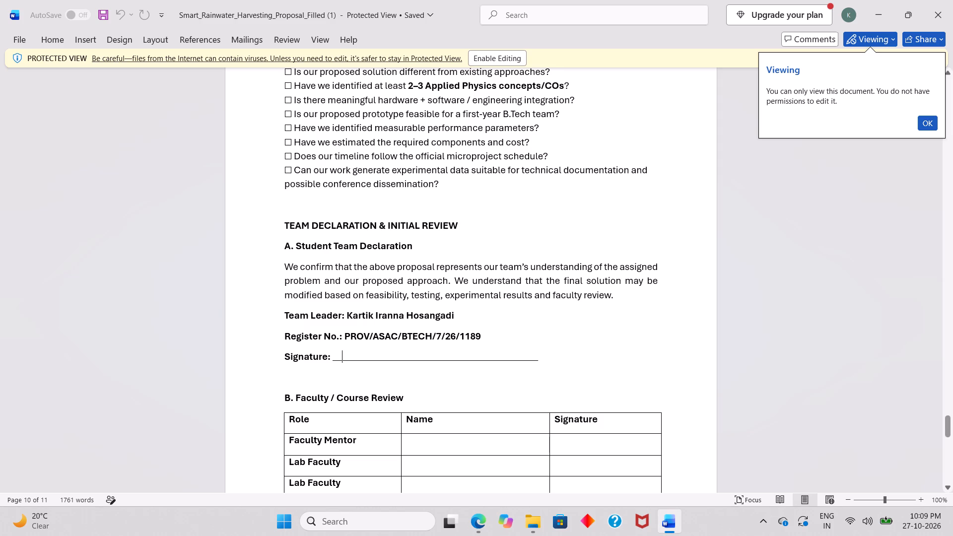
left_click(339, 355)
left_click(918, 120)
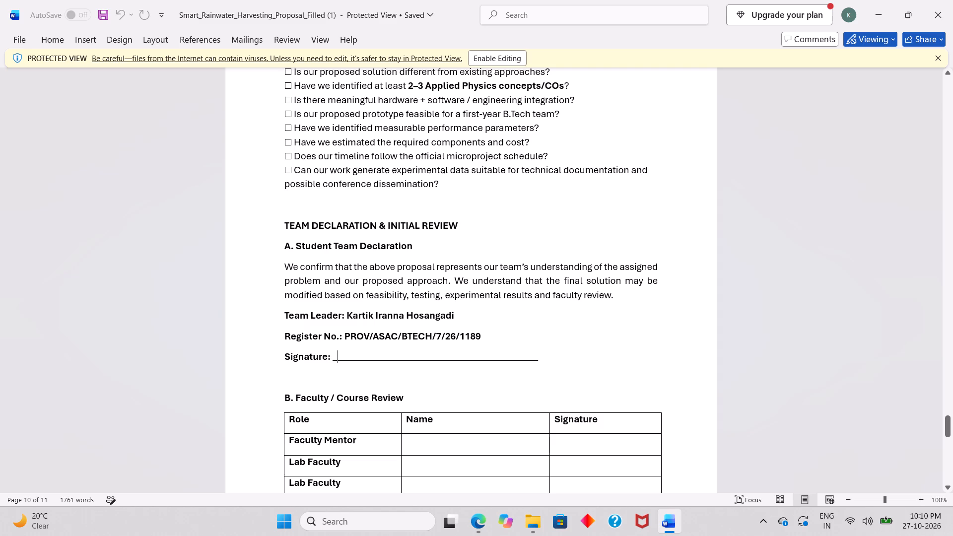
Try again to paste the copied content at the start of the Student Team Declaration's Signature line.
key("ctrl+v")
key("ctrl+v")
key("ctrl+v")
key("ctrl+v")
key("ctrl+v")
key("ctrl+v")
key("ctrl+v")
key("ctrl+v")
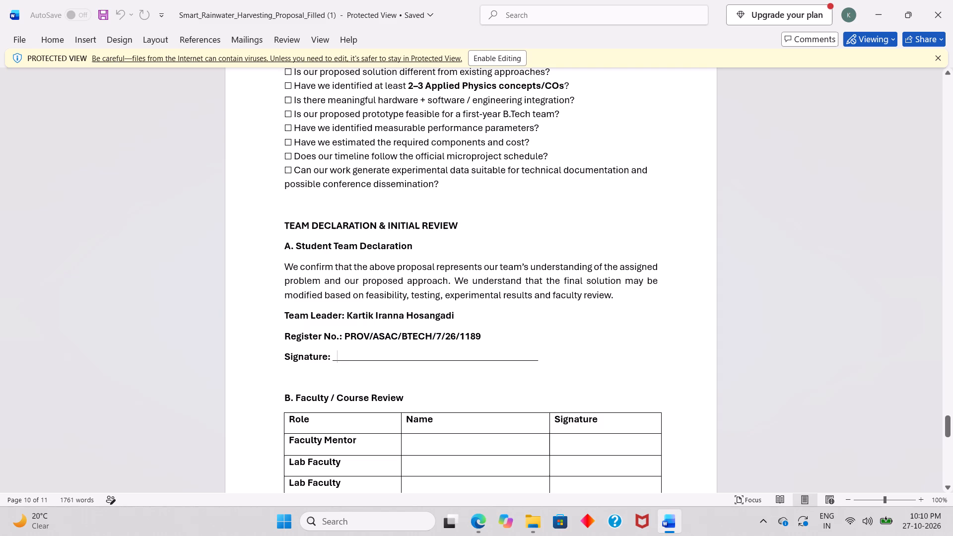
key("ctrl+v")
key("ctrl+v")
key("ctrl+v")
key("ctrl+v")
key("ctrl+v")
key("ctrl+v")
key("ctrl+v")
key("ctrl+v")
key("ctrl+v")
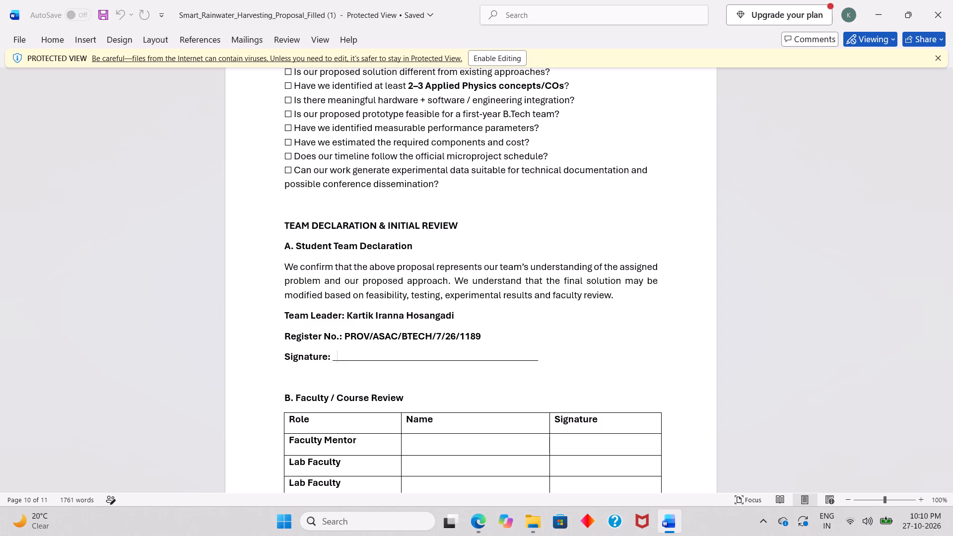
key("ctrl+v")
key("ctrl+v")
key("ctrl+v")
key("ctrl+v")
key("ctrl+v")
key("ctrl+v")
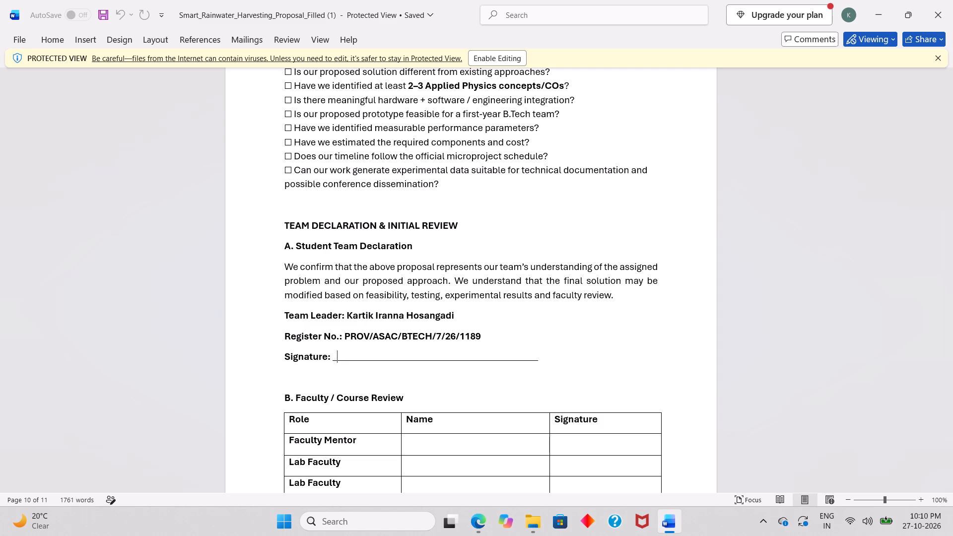
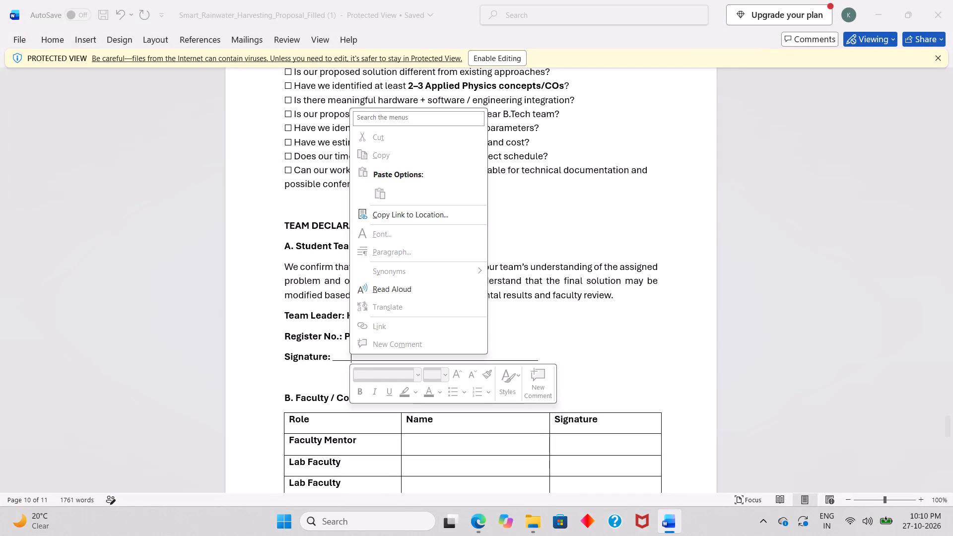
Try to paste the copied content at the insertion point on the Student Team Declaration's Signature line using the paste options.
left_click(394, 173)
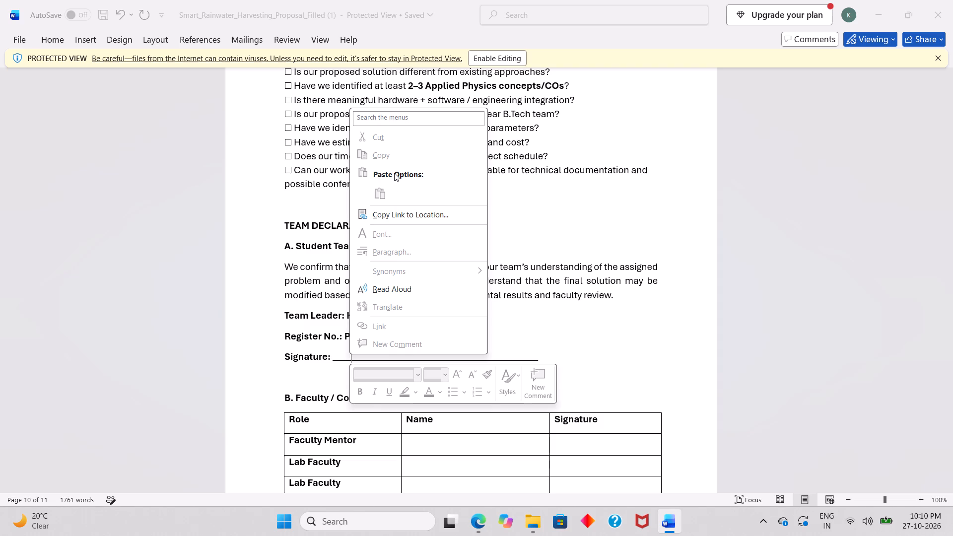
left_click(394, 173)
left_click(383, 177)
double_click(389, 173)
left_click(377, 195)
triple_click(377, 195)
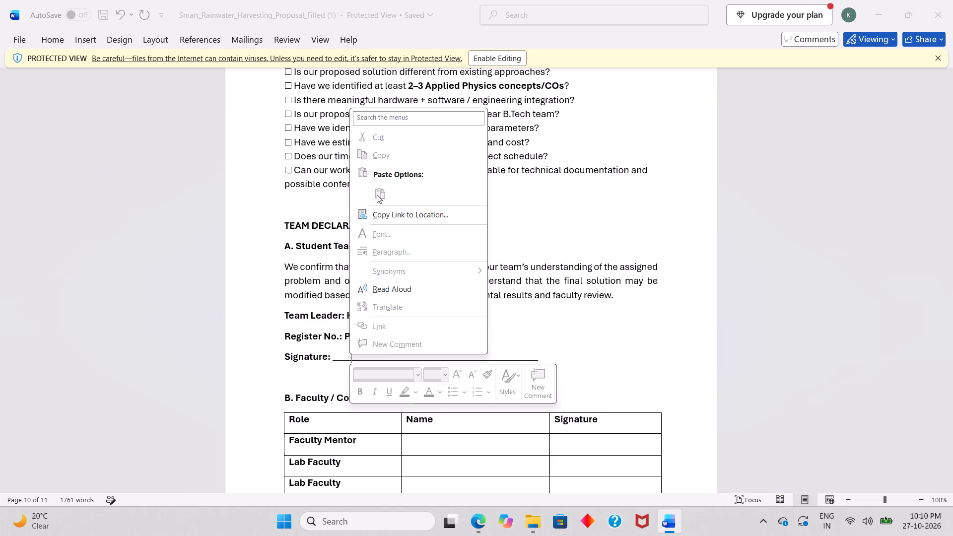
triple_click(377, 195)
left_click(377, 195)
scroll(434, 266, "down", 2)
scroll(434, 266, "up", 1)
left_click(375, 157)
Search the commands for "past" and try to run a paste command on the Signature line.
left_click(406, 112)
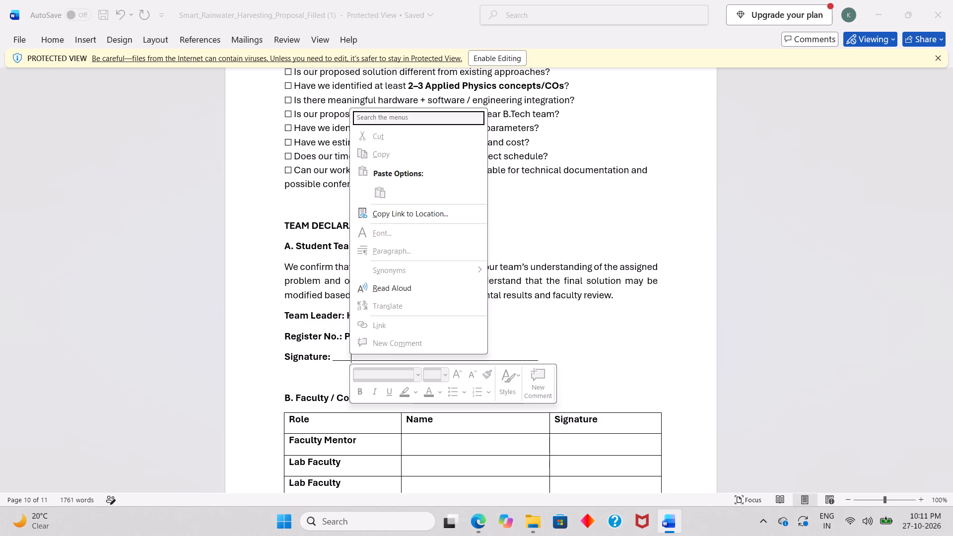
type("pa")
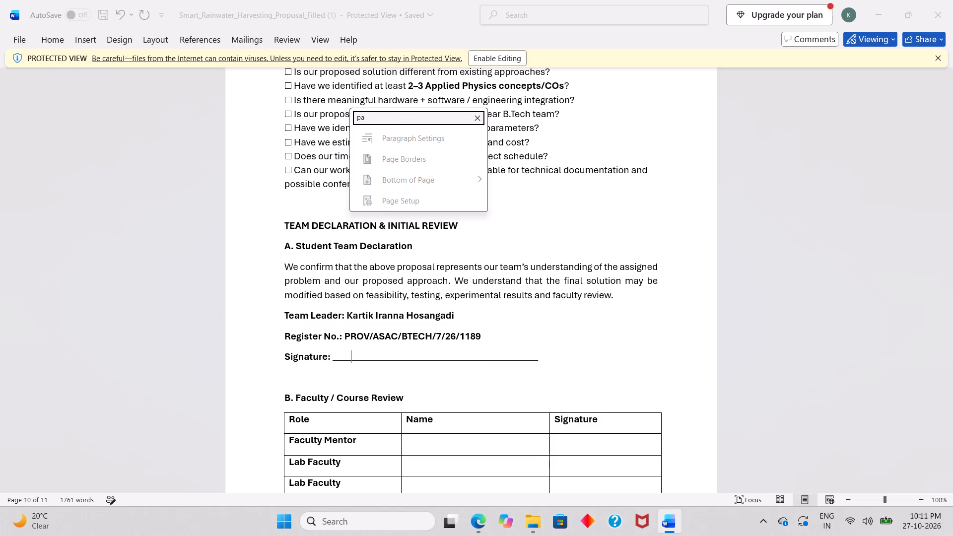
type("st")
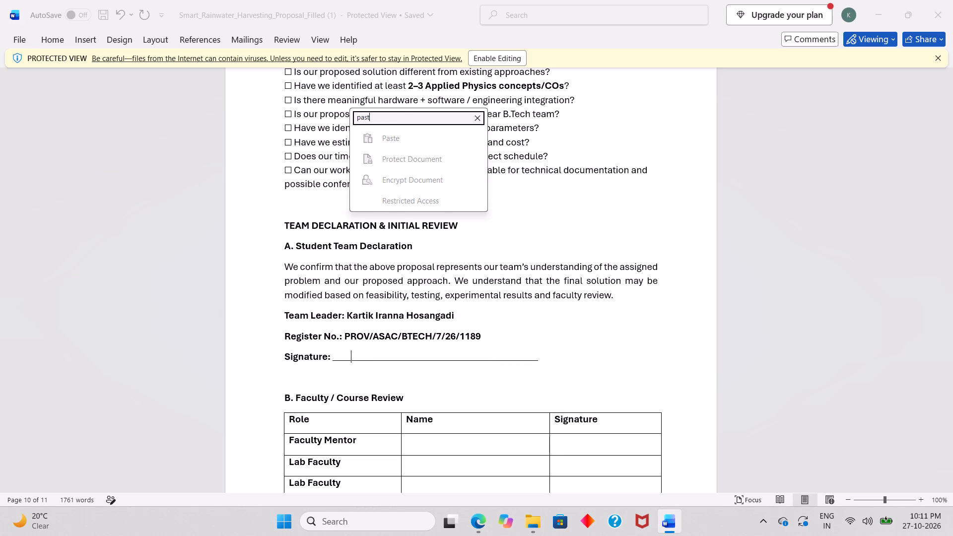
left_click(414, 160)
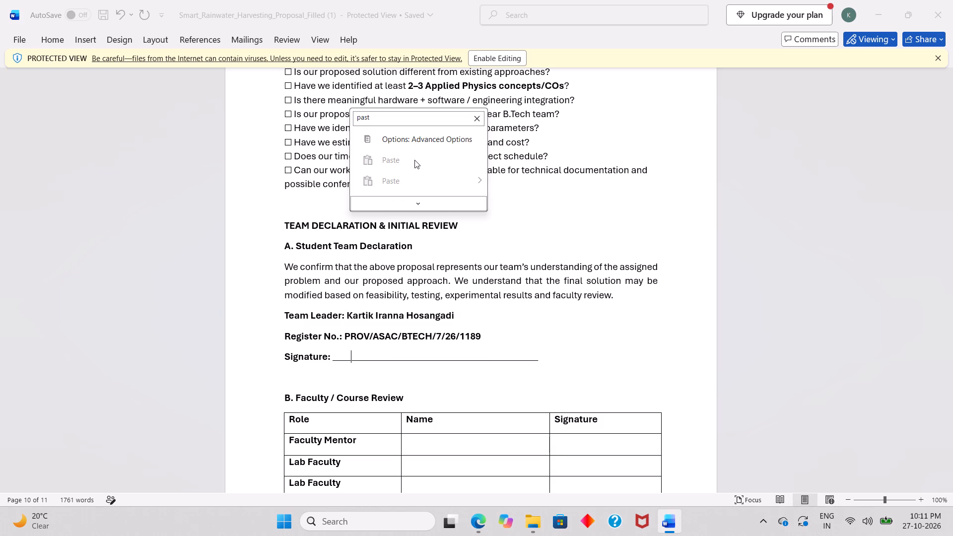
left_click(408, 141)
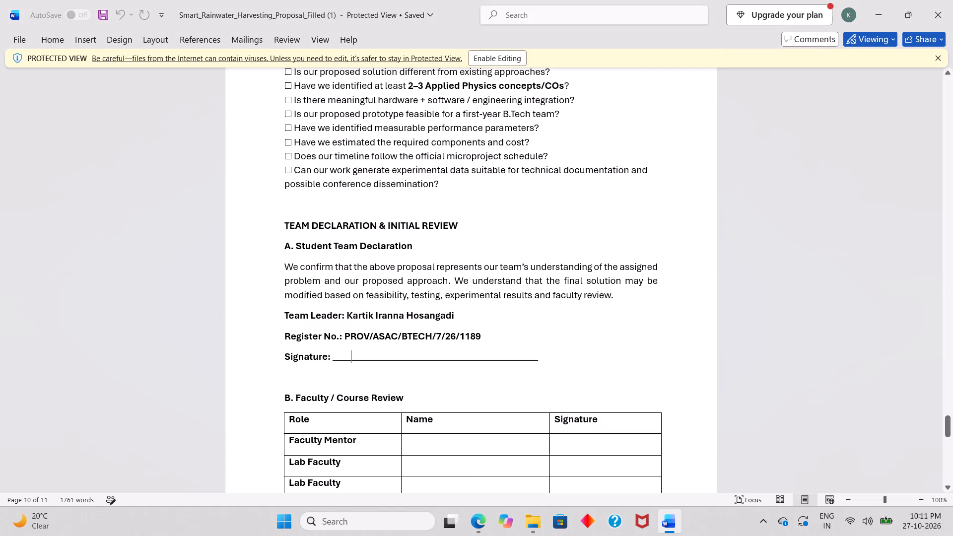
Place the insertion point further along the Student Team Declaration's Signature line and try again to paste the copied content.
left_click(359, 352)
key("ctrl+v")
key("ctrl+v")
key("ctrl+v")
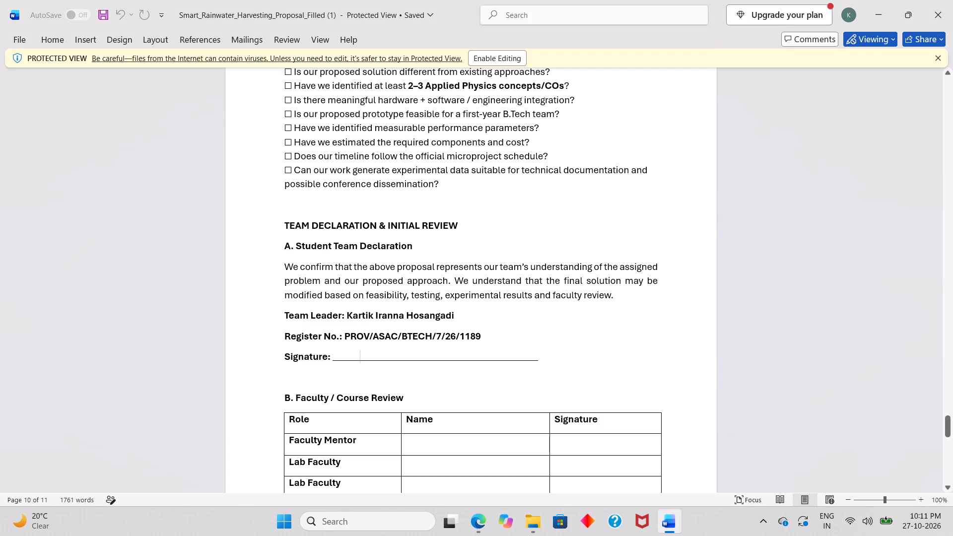
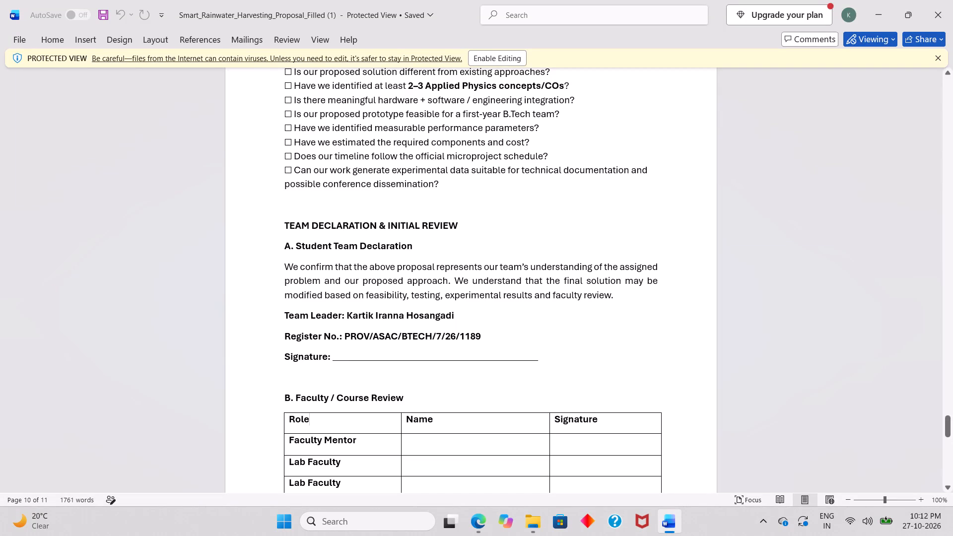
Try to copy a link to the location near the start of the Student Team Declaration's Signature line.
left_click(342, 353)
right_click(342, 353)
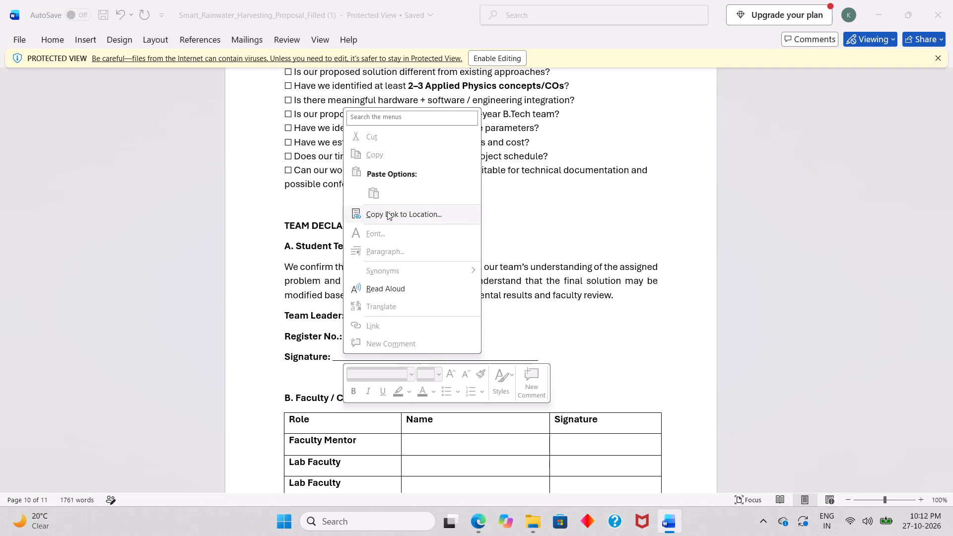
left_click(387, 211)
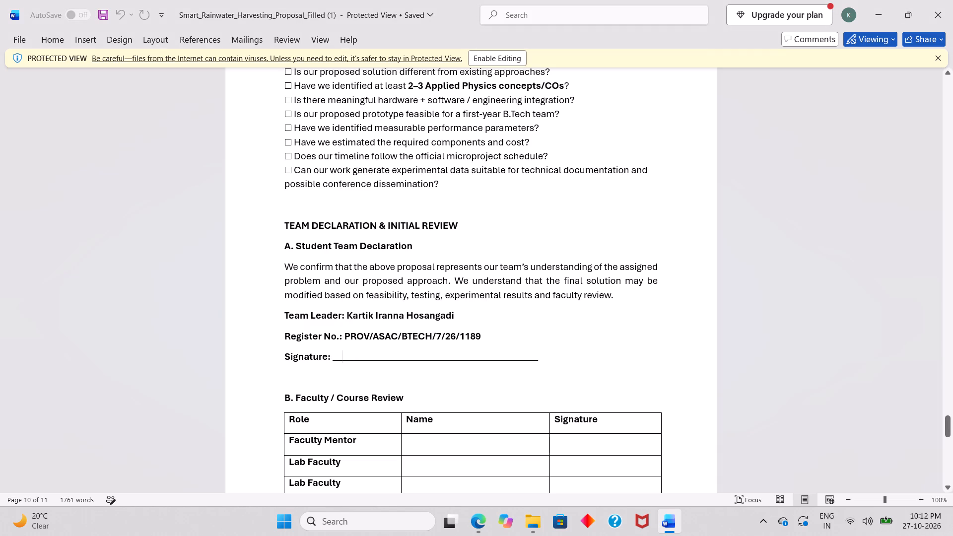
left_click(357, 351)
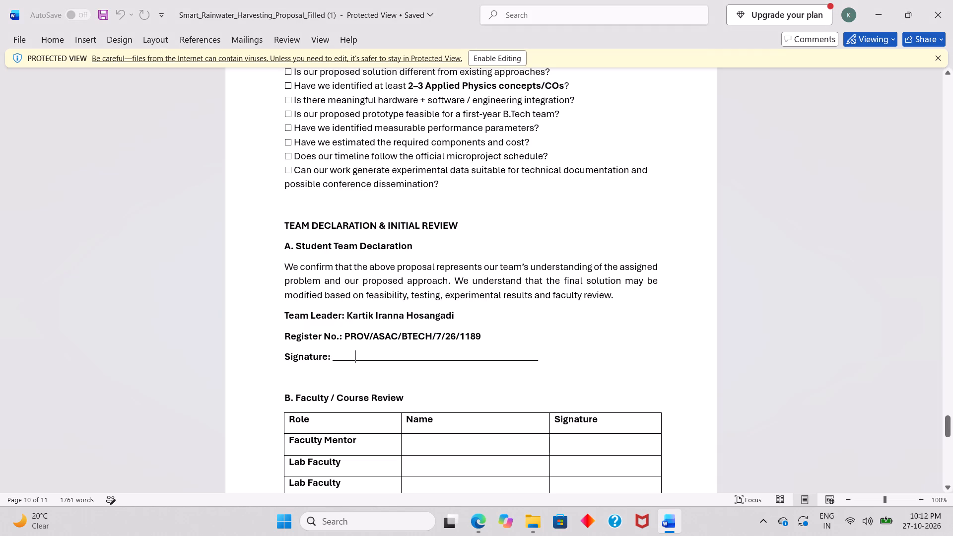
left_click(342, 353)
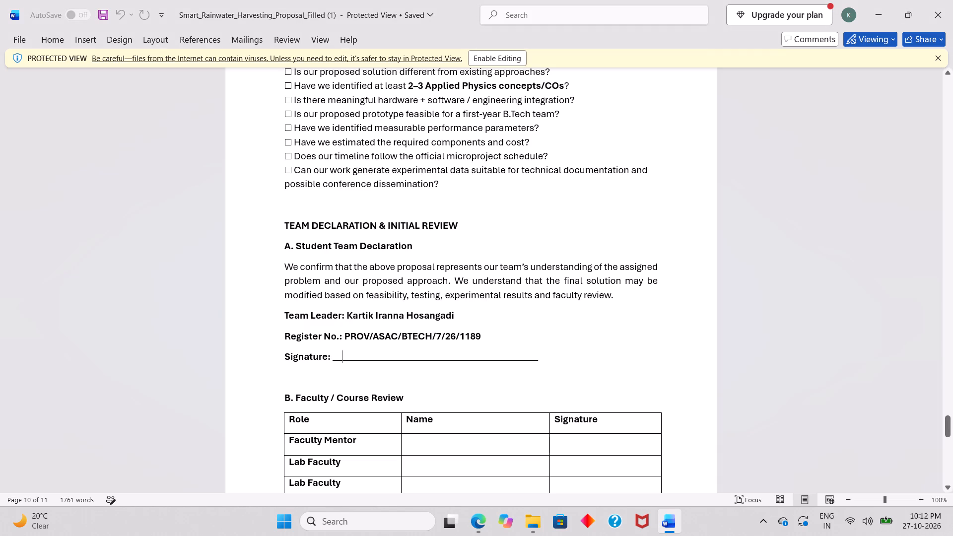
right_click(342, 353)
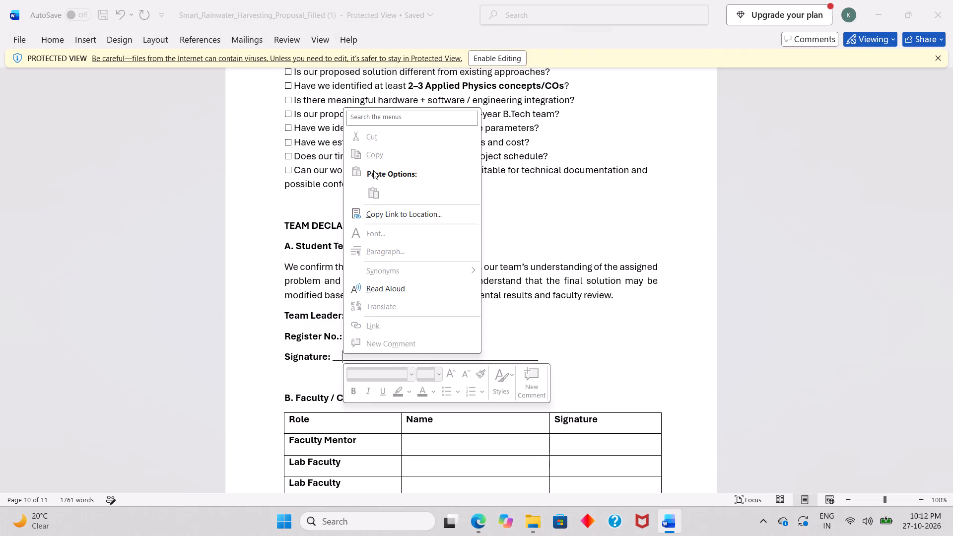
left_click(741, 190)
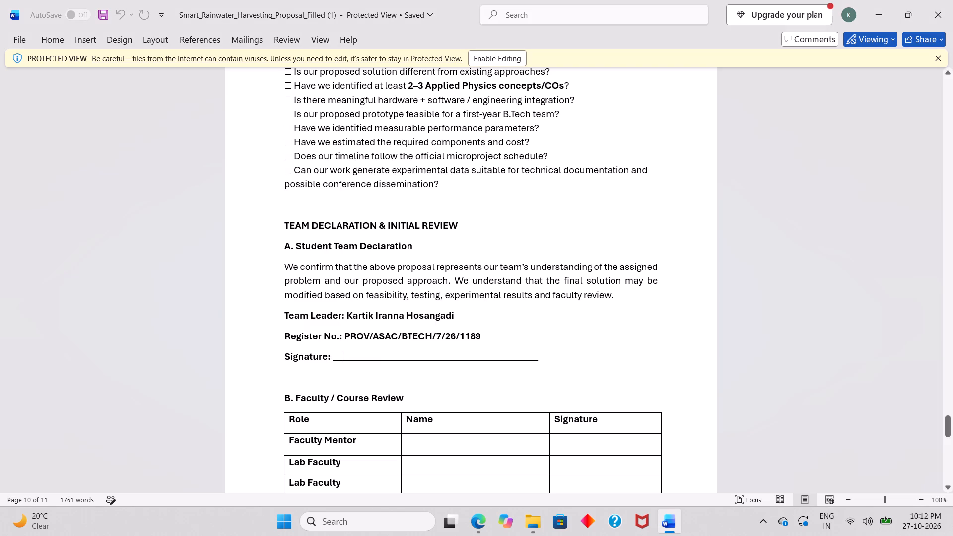
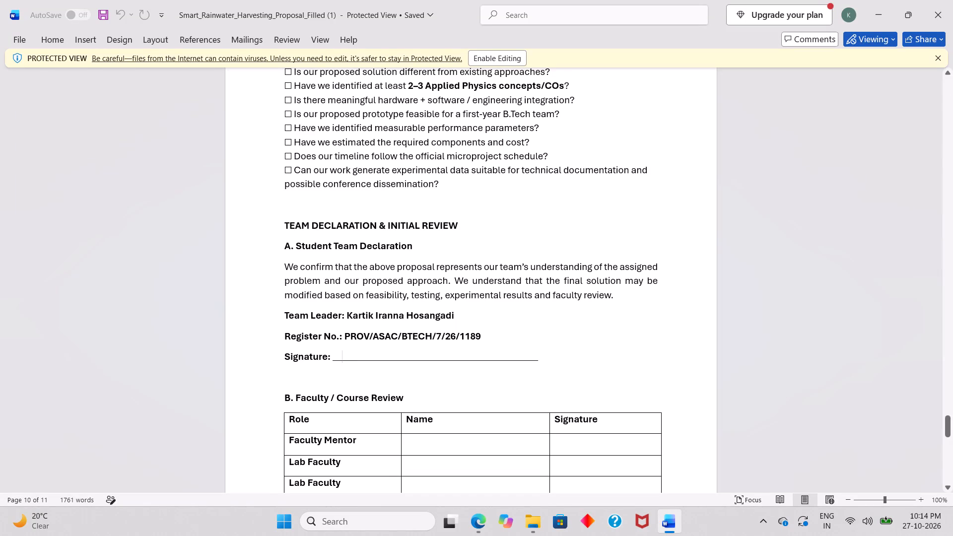
Place the cursor in the empty Details cell for Applied Physics Coordinator in the Team & Project Details table.
scroll(585, 170, "up", 18)
scroll(585, 170, "up", 3)
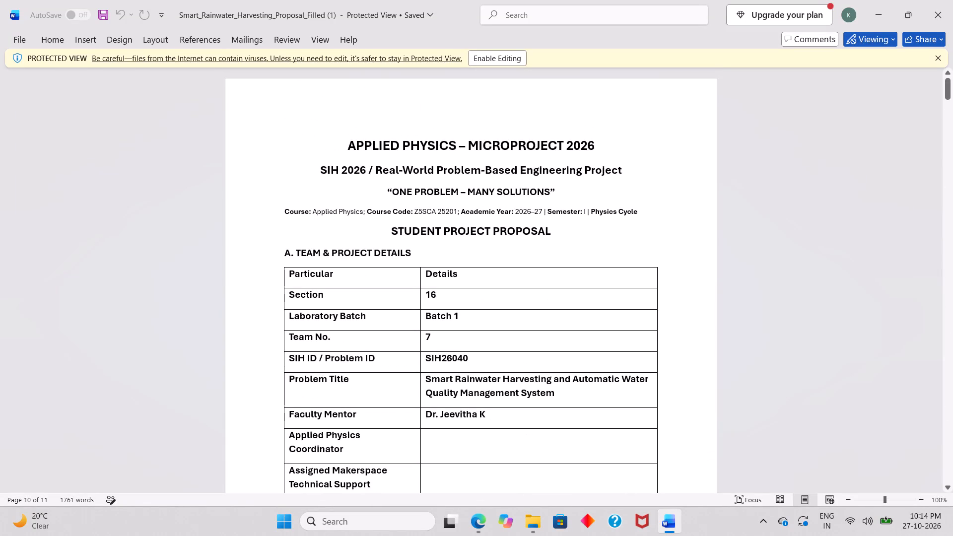
scroll(513, 298, "down", 2)
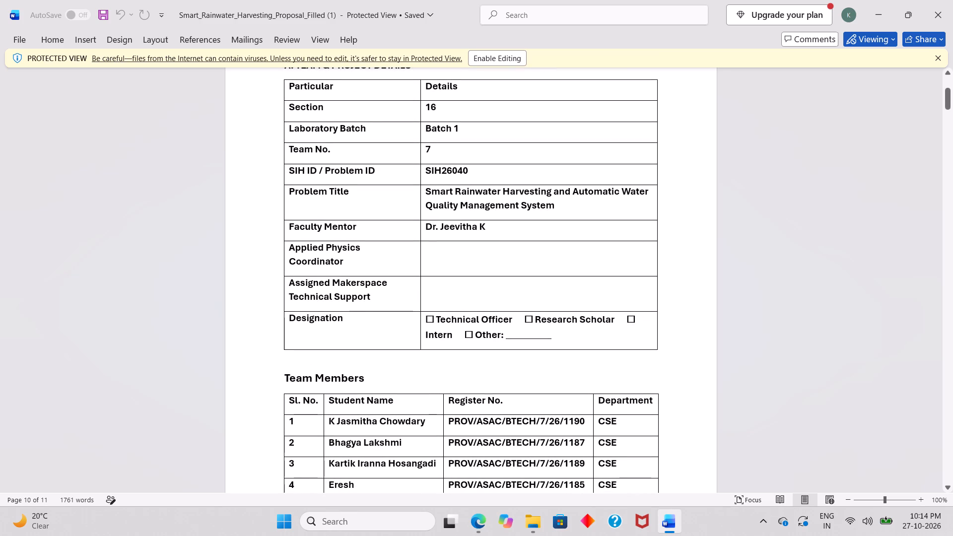
left_click(426, 250)
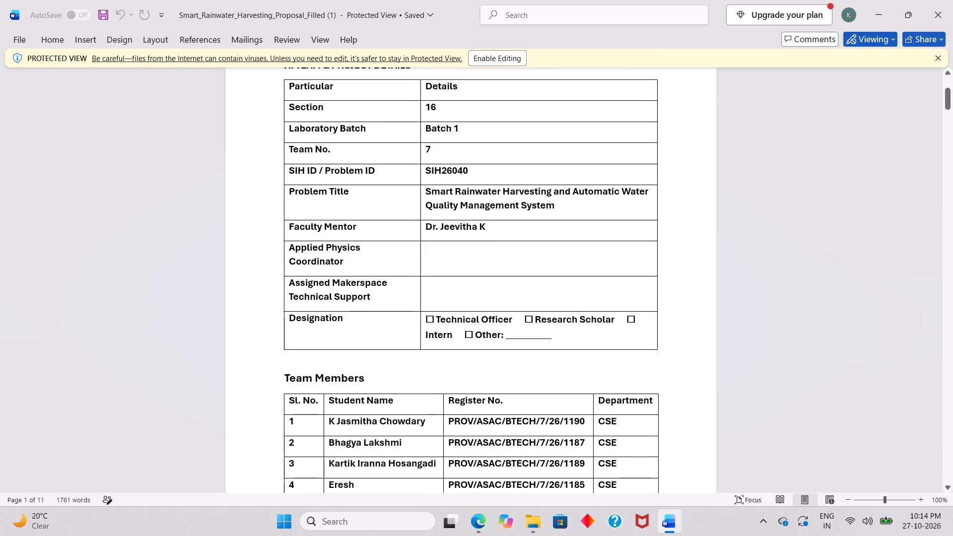
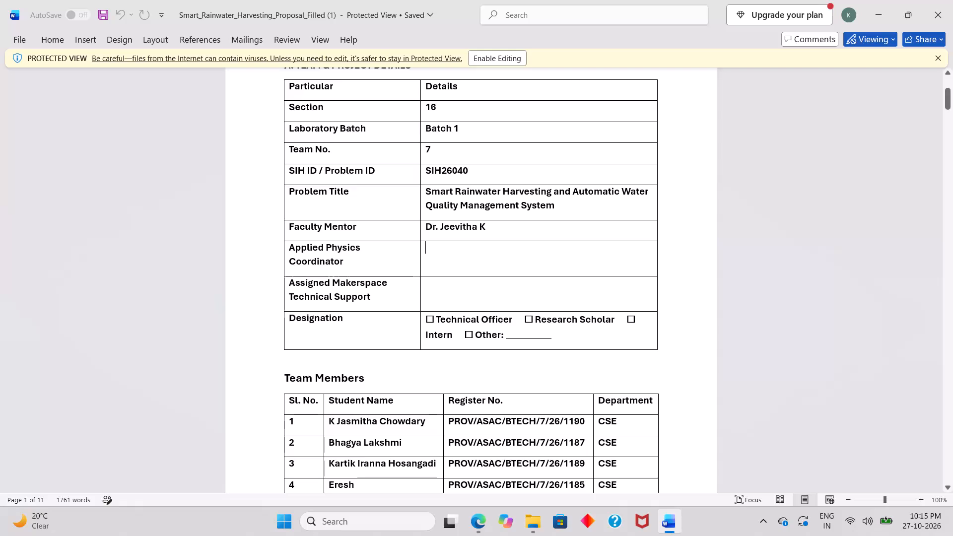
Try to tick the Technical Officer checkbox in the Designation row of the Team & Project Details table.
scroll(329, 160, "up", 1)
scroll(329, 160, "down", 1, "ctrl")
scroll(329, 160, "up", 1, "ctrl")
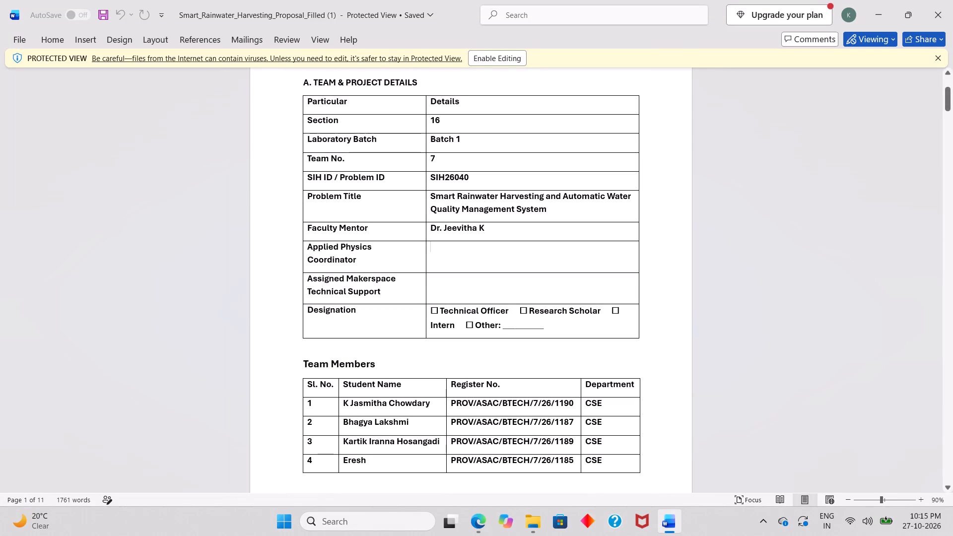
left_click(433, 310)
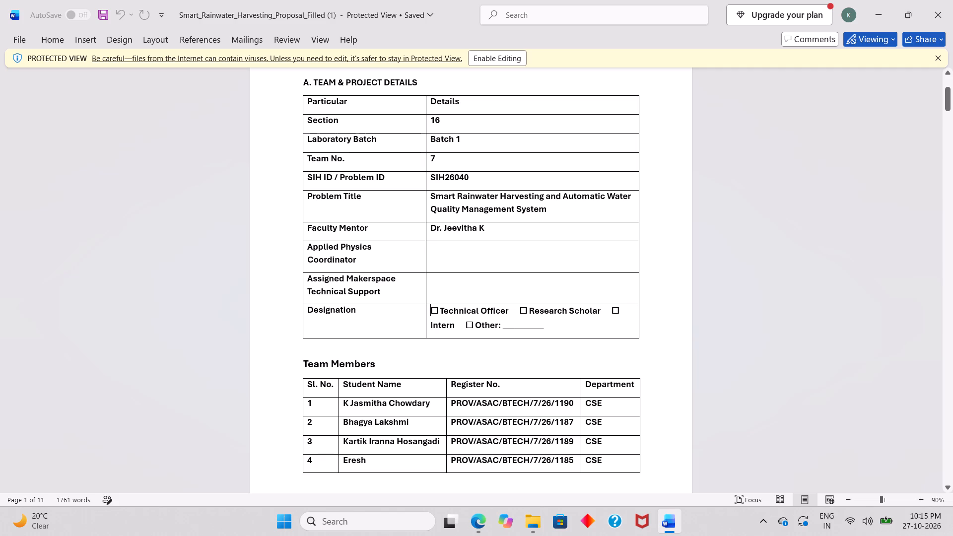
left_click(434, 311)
Review the proposal from the Team Members table through the existing solutions, proposed solution, block diagram and Novelty / Differentiation sections.
scroll(431, 336, "down", 8)
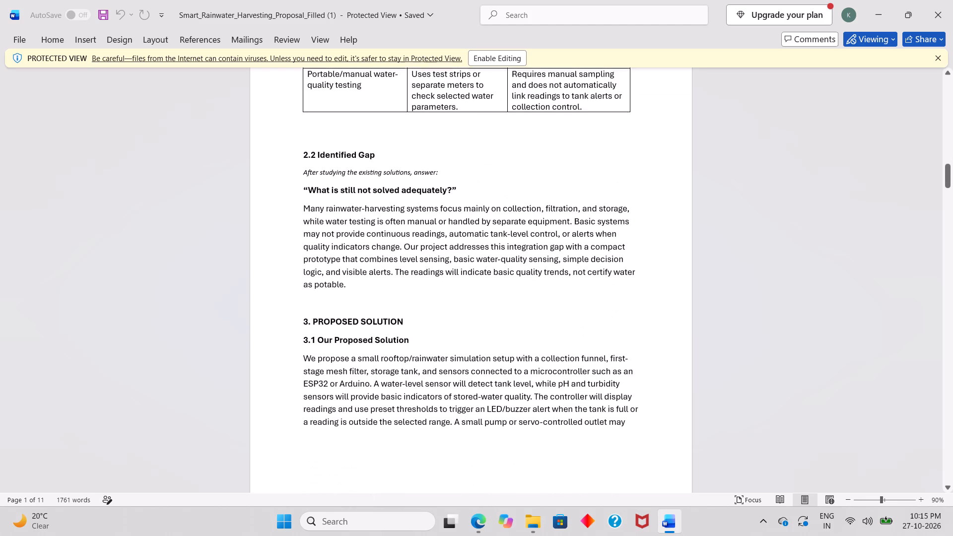
scroll(431, 336, "down", 5)
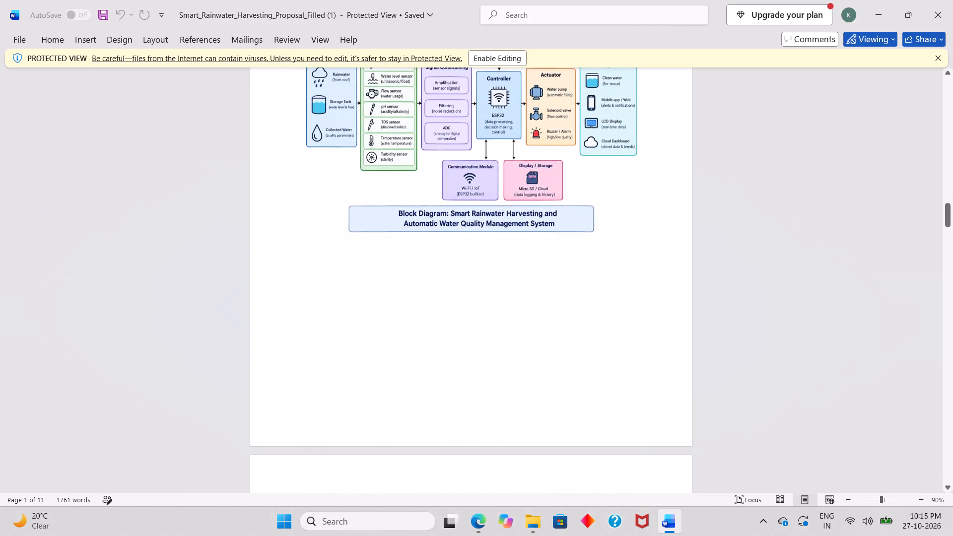
scroll(431, 336, "down", 1)
scroll(431, 336, "up", 2)
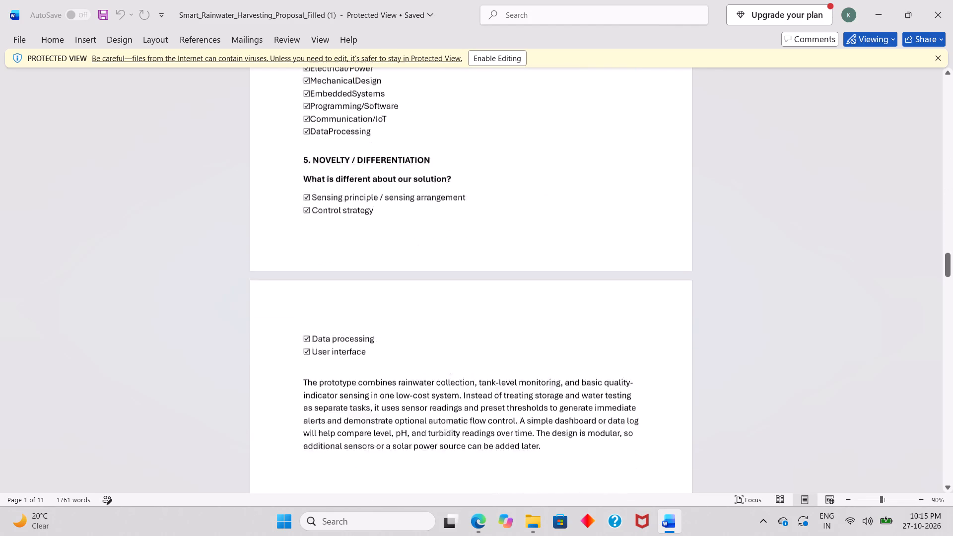
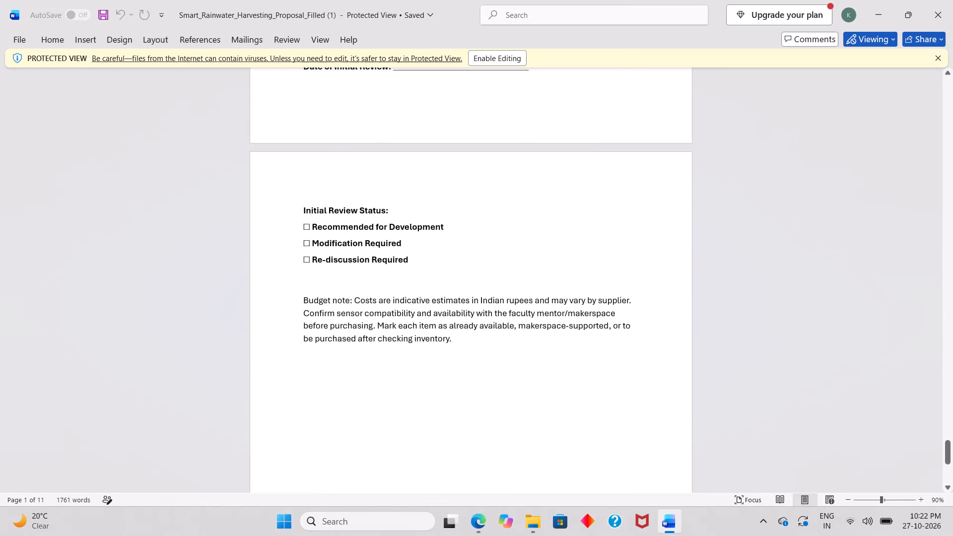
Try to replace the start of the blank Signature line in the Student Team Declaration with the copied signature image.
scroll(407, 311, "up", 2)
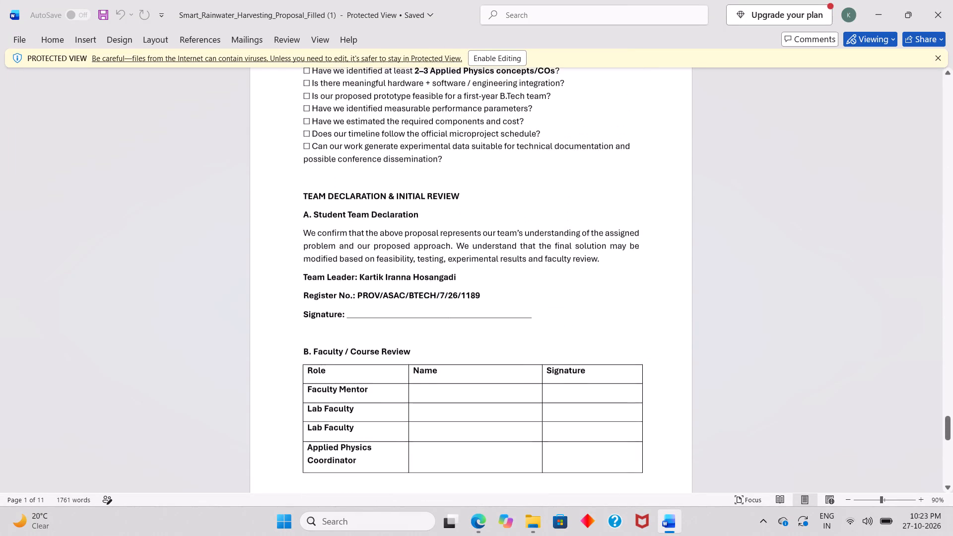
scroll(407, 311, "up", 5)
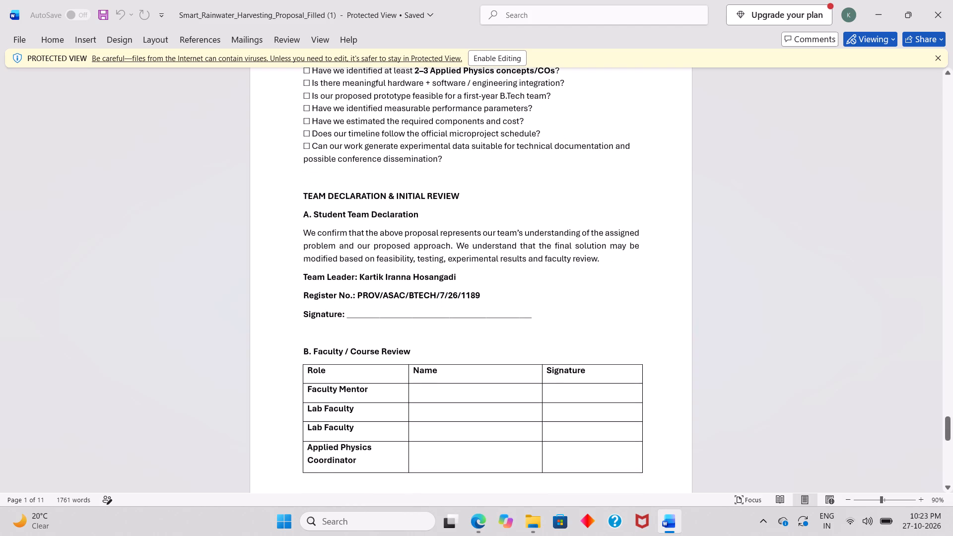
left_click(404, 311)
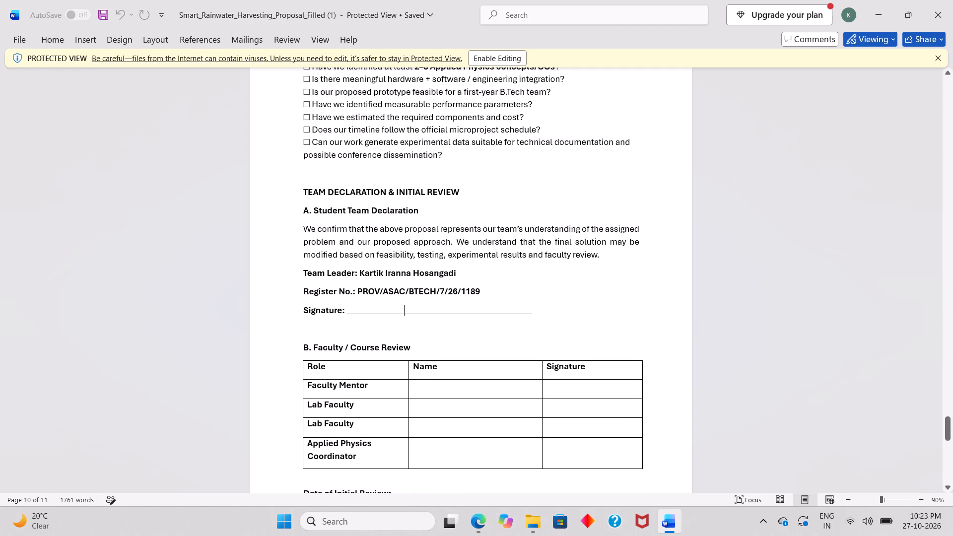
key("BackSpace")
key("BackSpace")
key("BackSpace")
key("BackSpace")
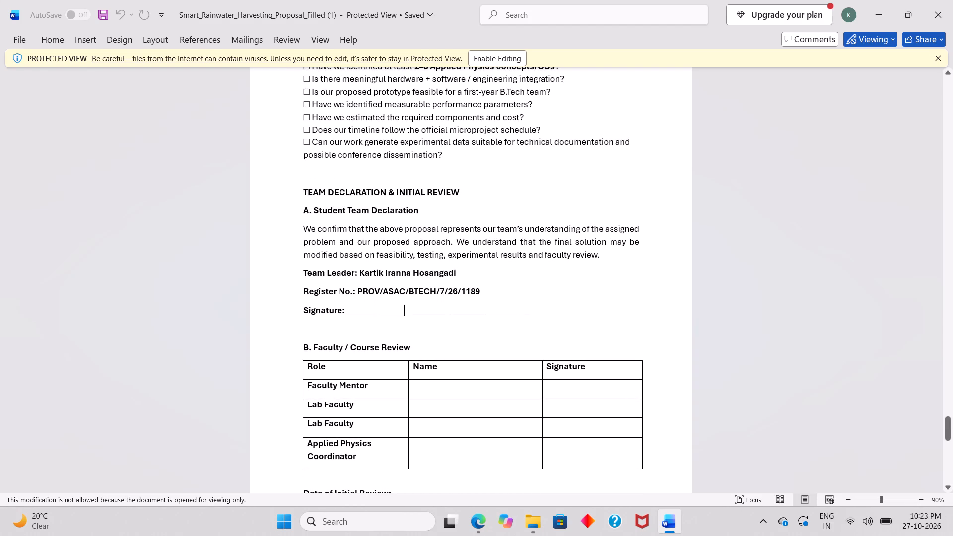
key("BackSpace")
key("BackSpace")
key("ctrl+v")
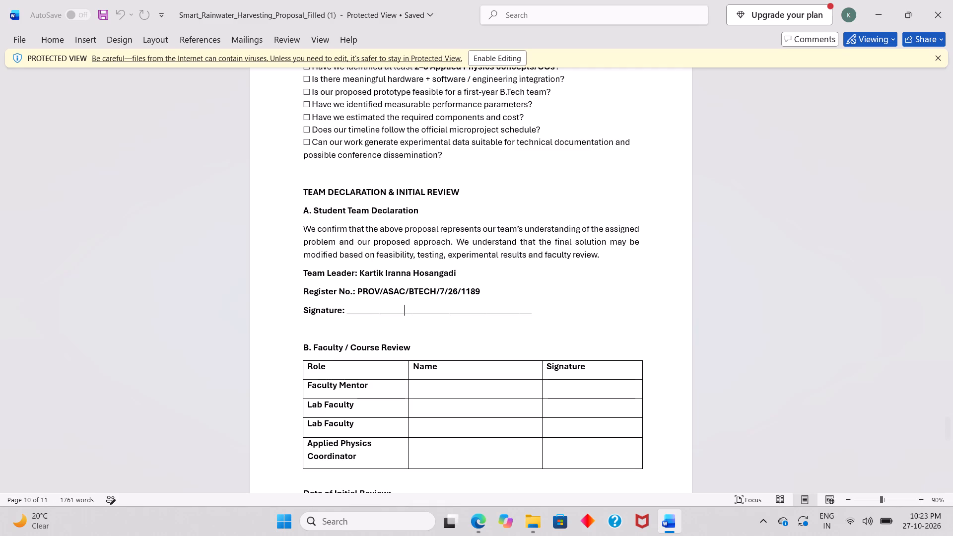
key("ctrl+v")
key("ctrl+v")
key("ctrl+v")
Enable editing of the protected proposal document.
left_click(489, 59)
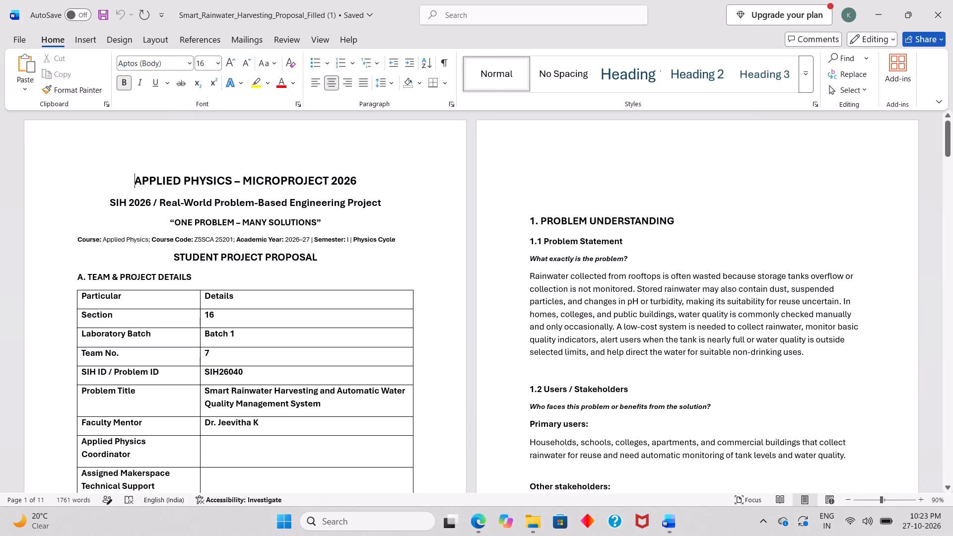
Delete the underscores before the middle of the team leader's Signature line, back to the Signature label in the Student Team Declaration.
scroll(635, 309, "down", 8)
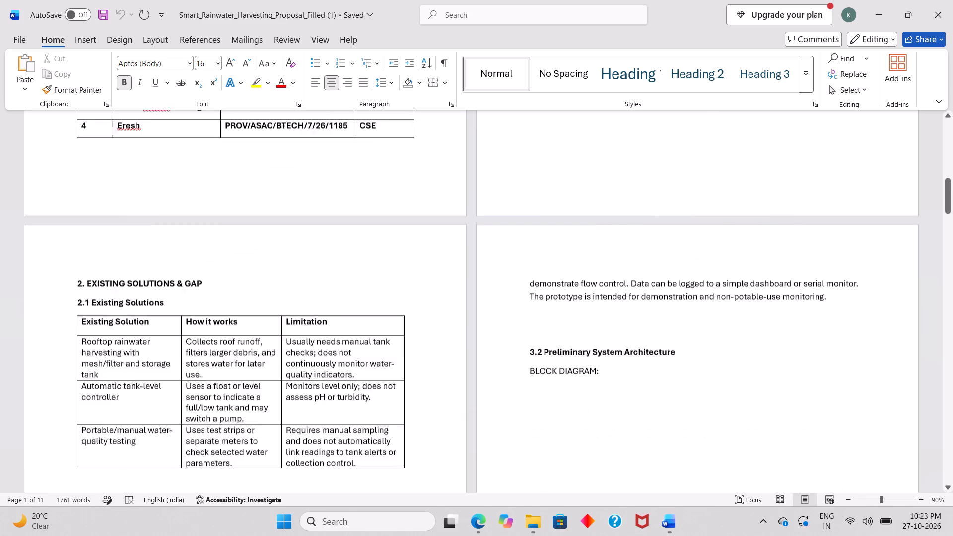
scroll(635, 309, "down", 11)
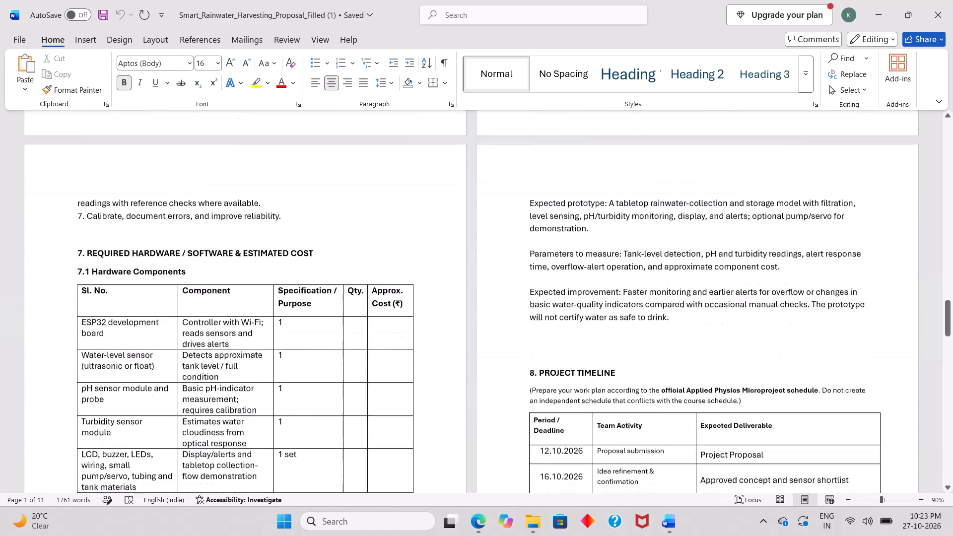
scroll(635, 309, "down", 6)
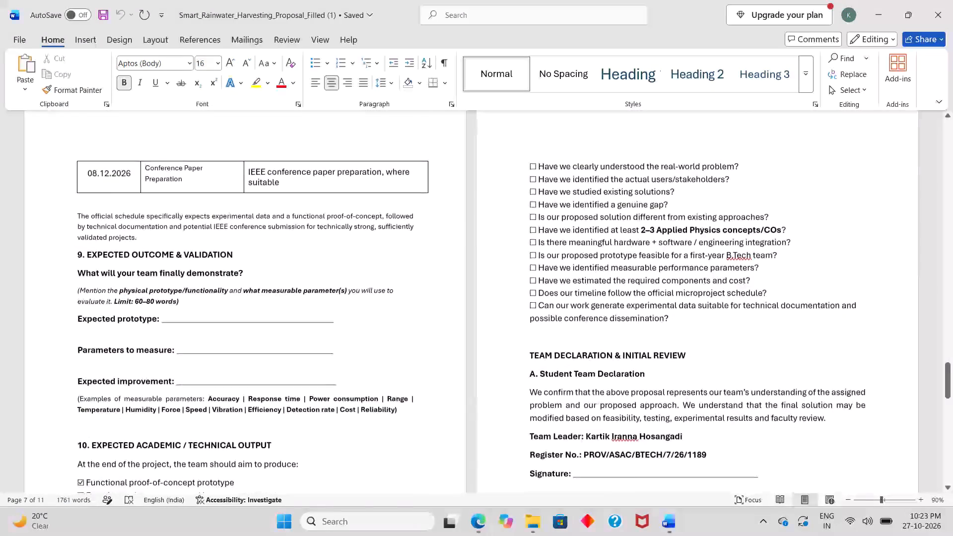
scroll(635, 309, "down", 2)
left_click(611, 292)
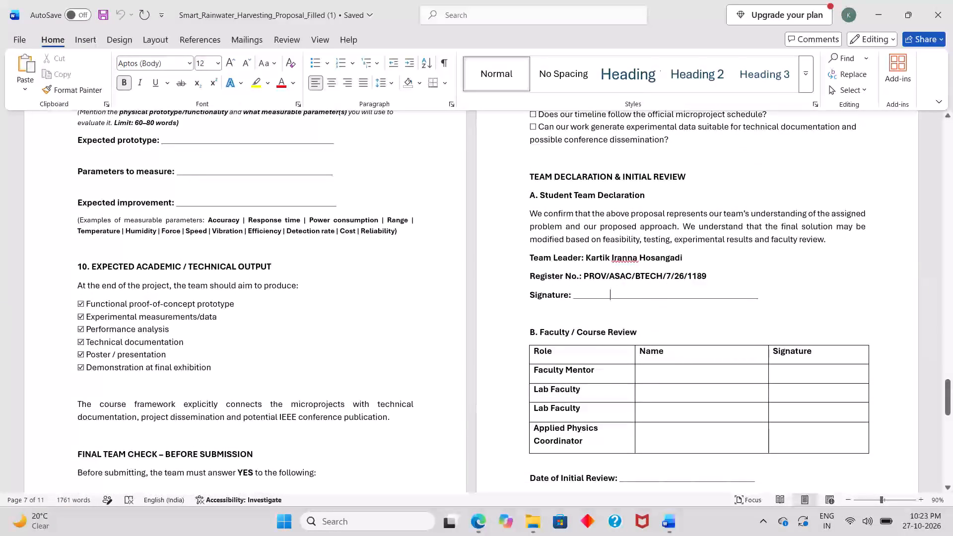
key("BackSpace")
key("BackSpace")
key("BackSpace")
key("BackSpace")
key("BackSpace")
key("BackSpace")
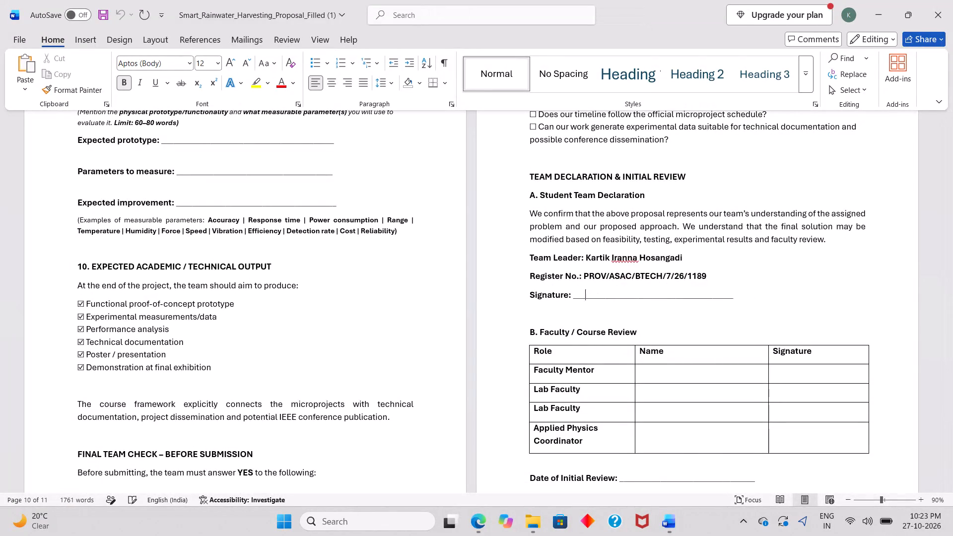
key("BackSpace")
key("BackSpace")
key("BackSpace")
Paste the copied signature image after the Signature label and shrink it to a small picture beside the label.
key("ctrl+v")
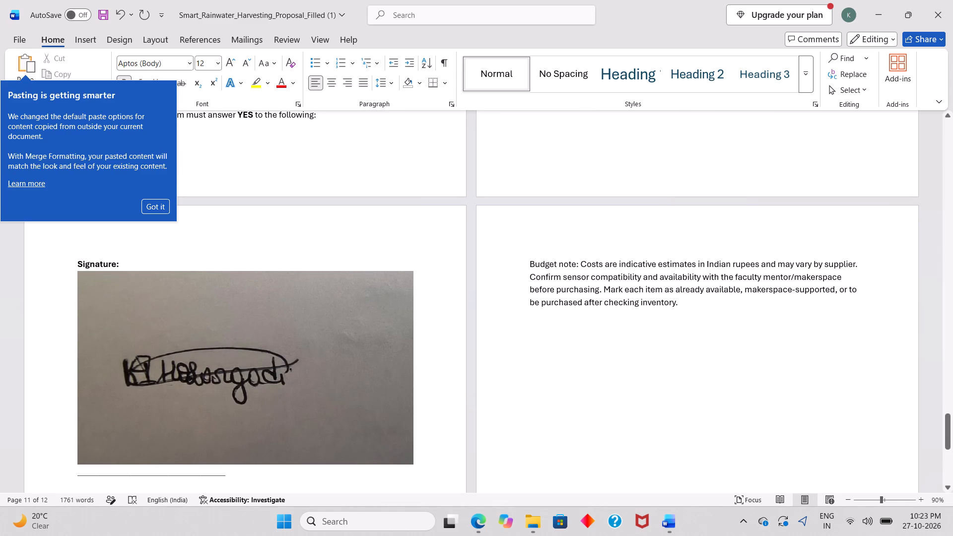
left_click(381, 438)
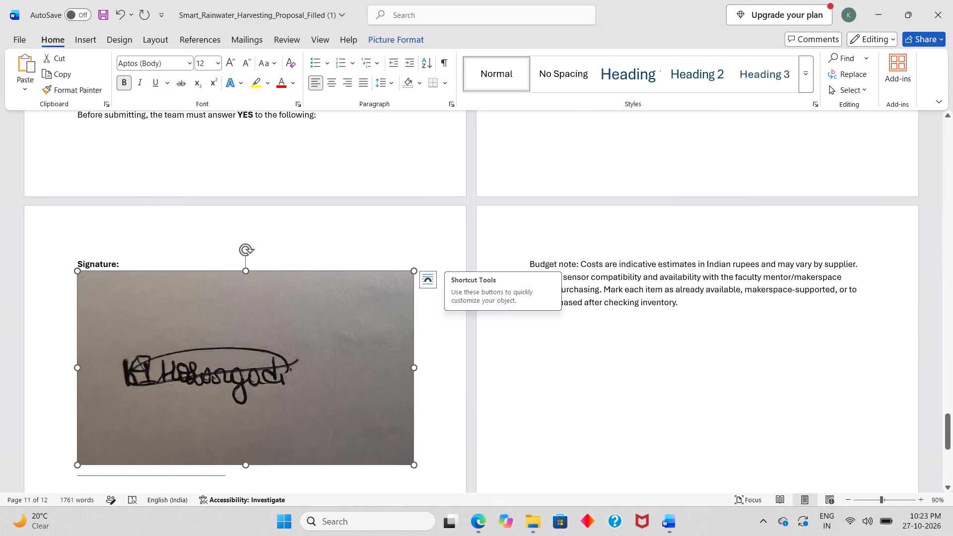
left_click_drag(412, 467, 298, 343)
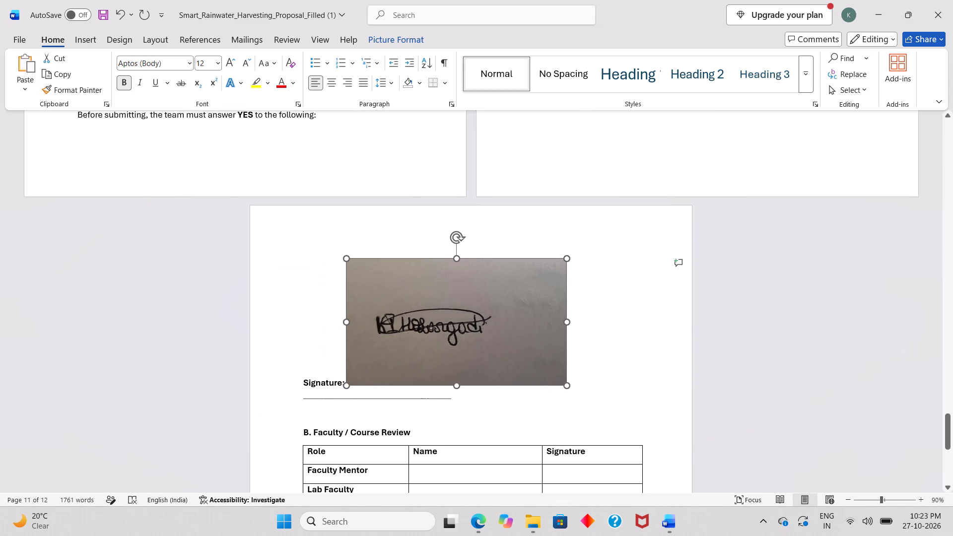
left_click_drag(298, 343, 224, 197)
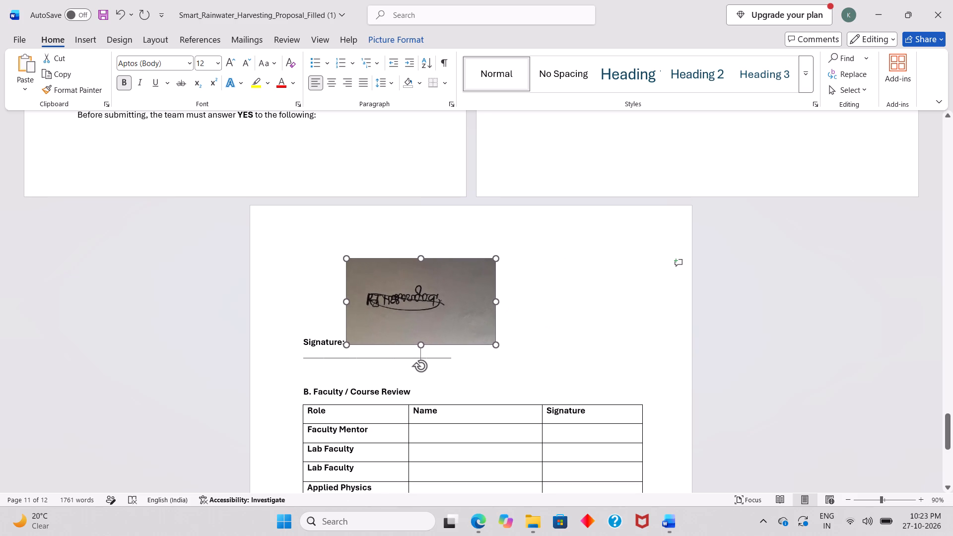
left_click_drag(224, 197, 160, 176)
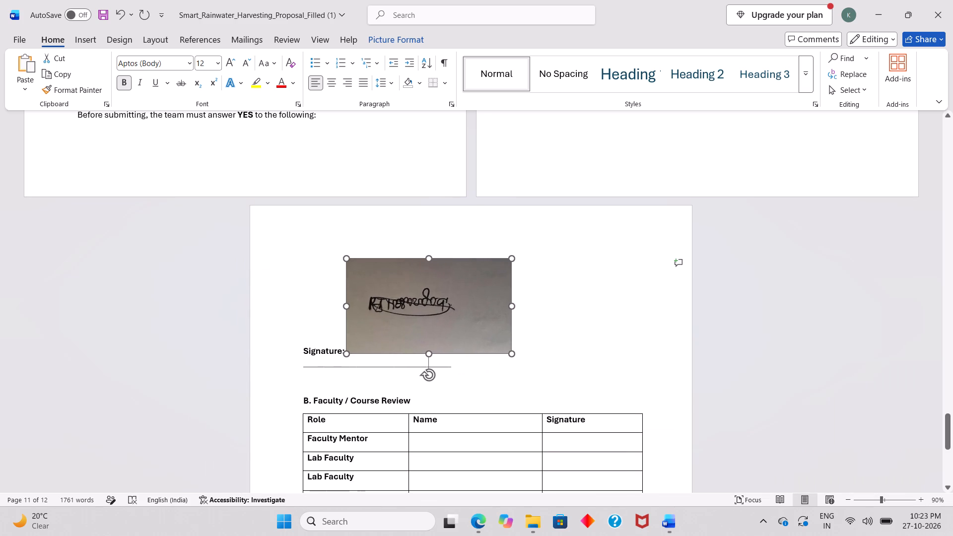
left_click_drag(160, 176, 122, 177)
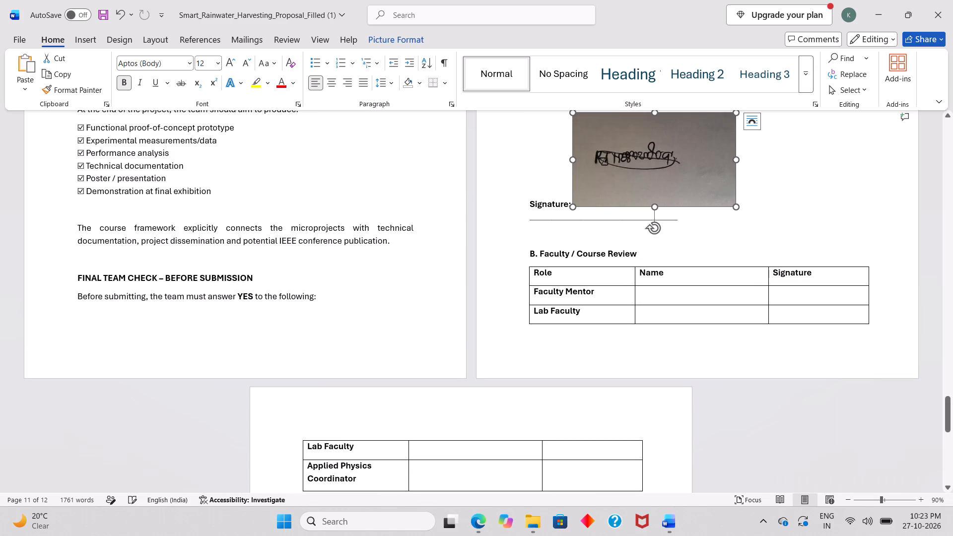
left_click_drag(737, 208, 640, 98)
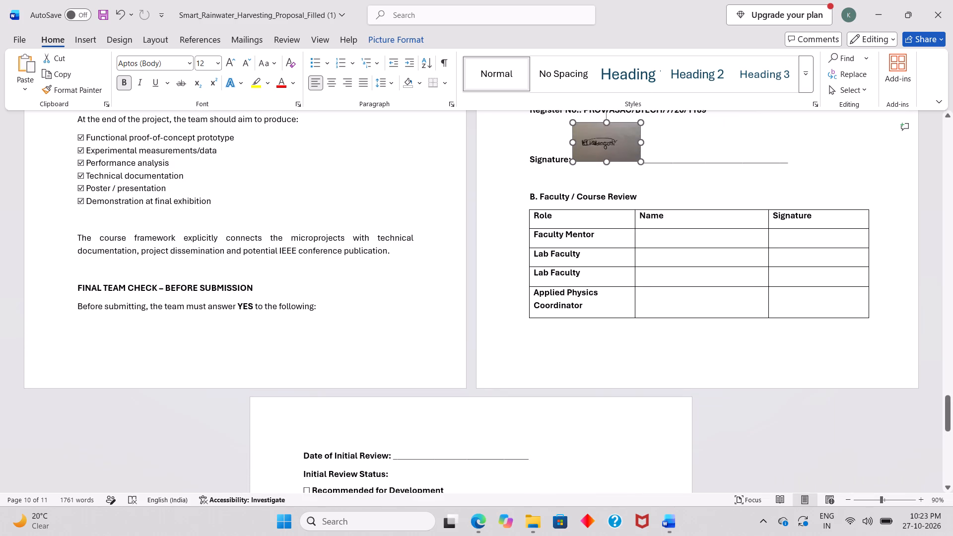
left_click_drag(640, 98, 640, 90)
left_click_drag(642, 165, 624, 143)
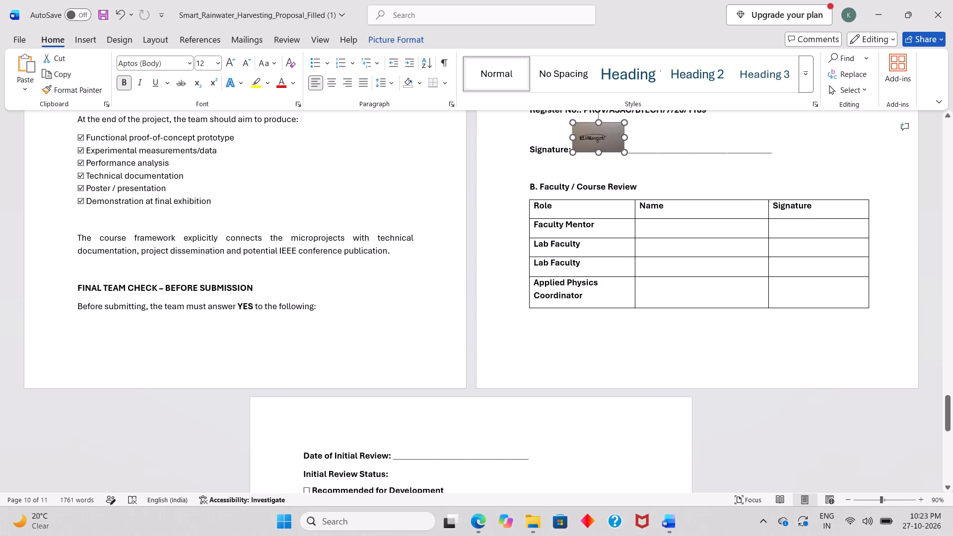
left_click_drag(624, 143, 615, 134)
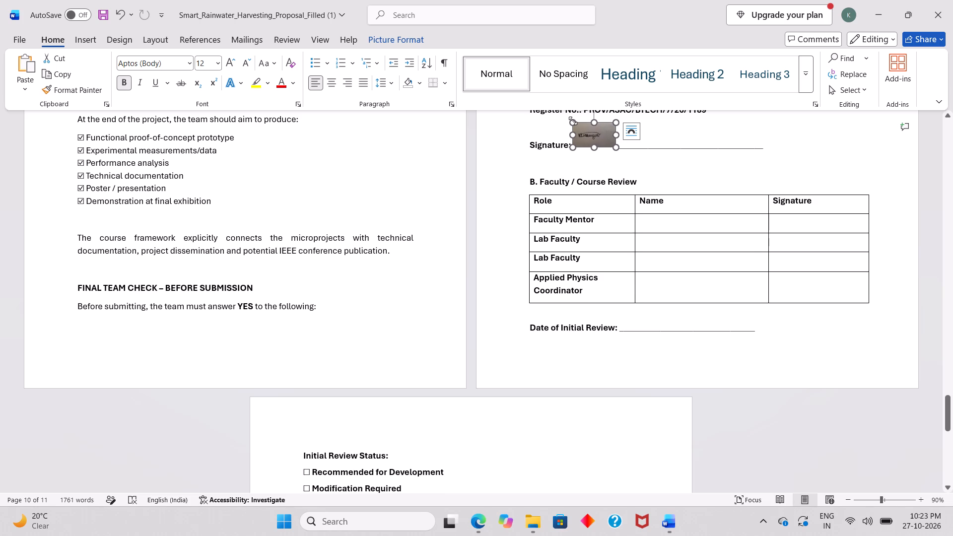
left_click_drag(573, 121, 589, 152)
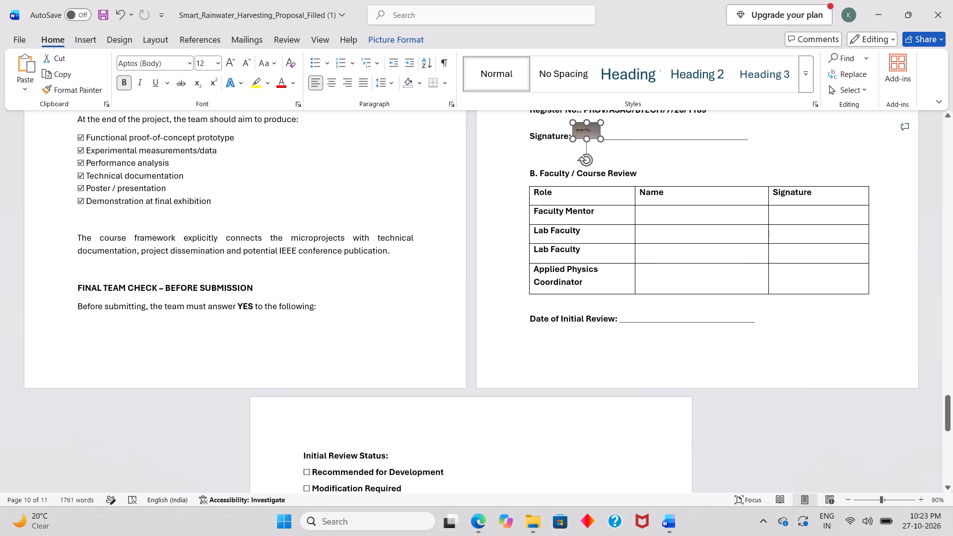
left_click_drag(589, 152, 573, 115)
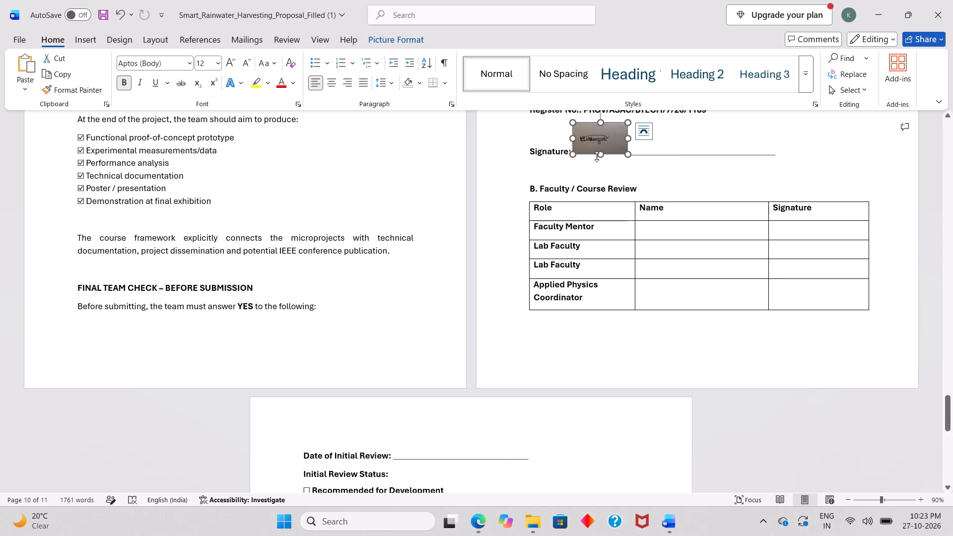
Remove the signature image and insert three line breaks between the Signature label and the remaining underline.
double_click(589, 135)
left_click_drag(641, 149, 589, 143)
key("Return")
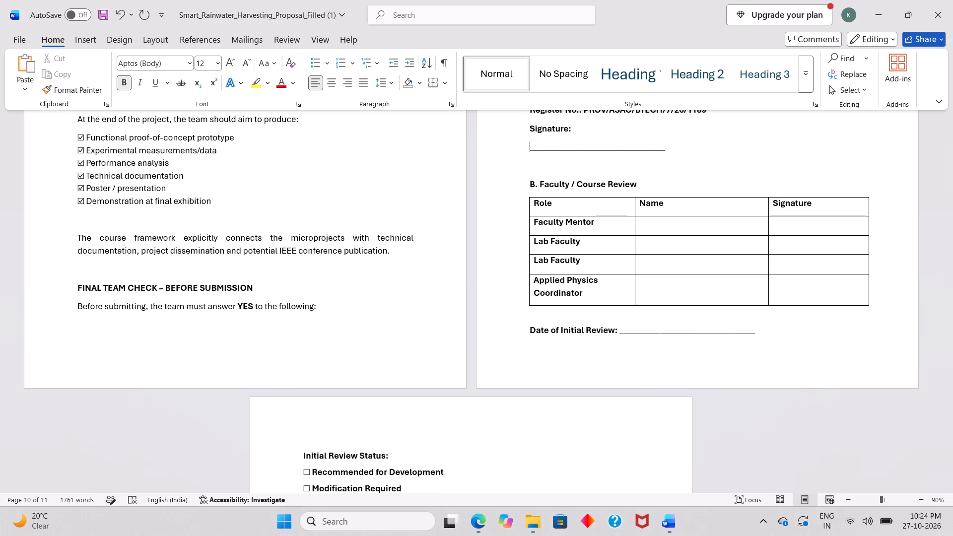
key("Return")
key("Return")
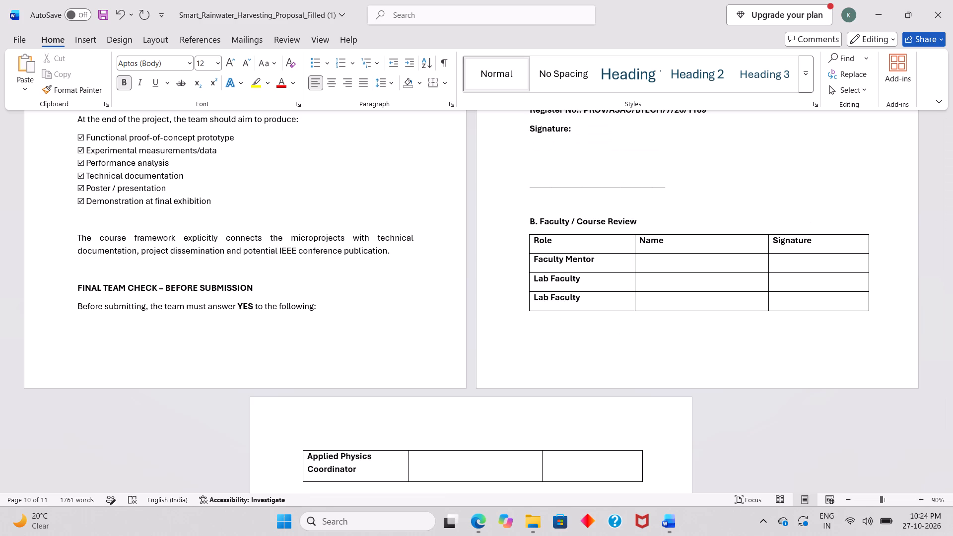
Paste the copied signature image after the Signature label and shrink it to a small picture beside the label.
left_click(607, 128)
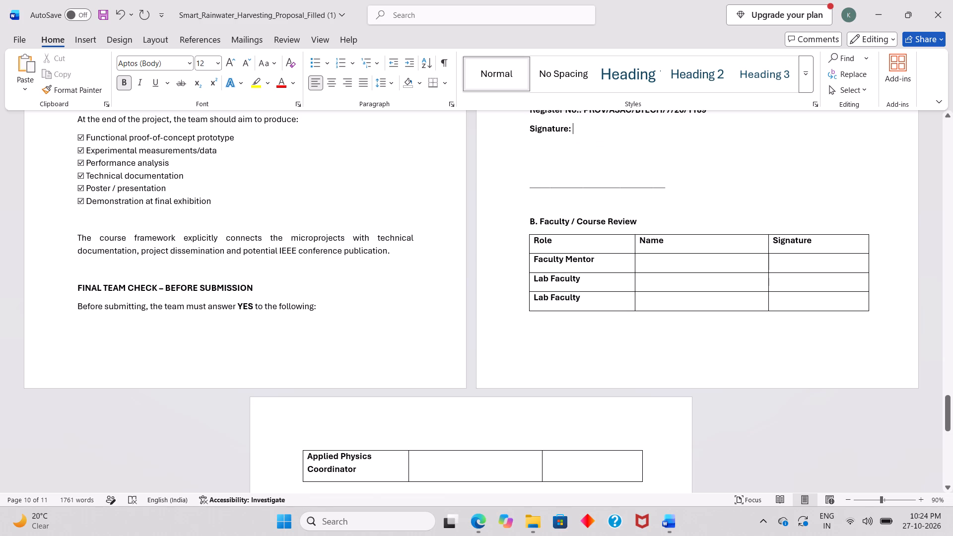
key("ctrl+v")
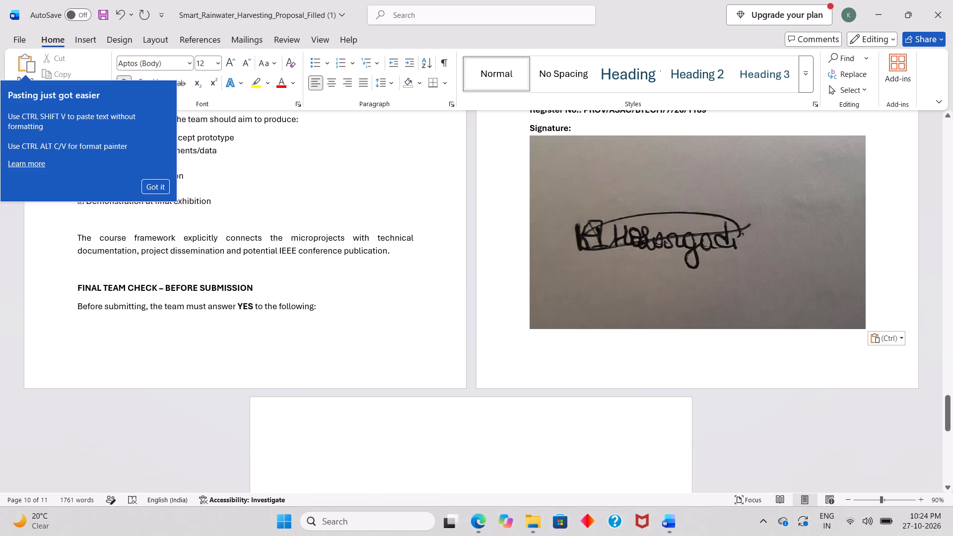
left_click(858, 313)
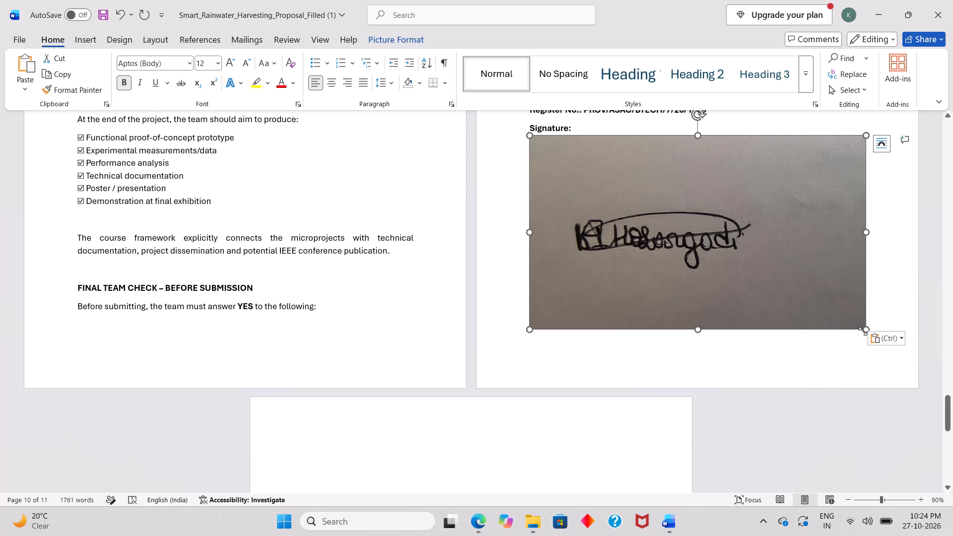
left_click_drag(865, 331, 693, 158)
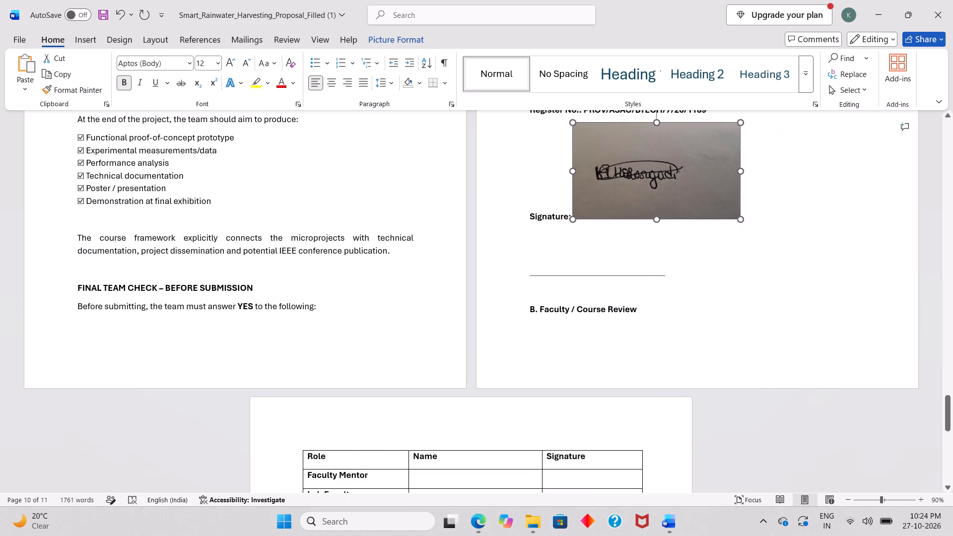
left_click_drag(693, 158, 681, 162)
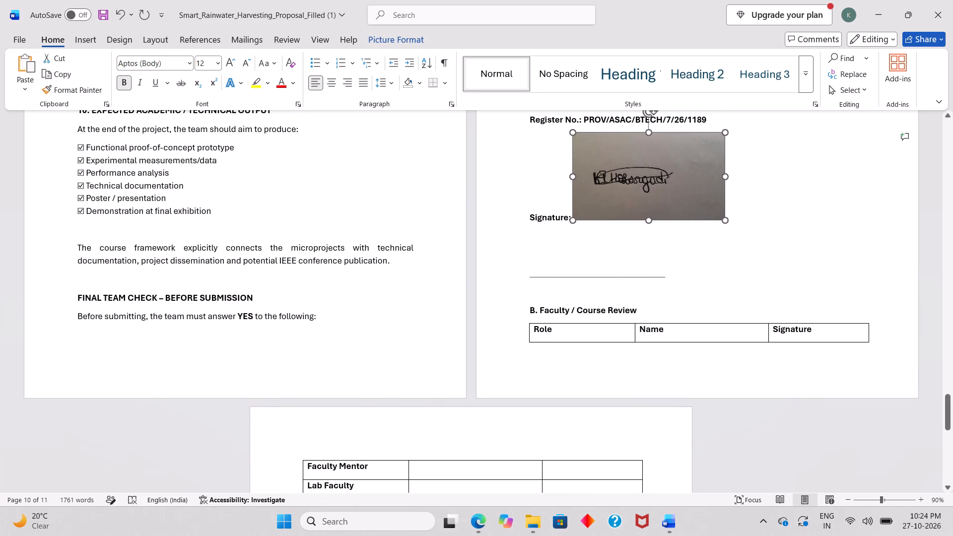
left_click_drag(572, 134, 622, 205)
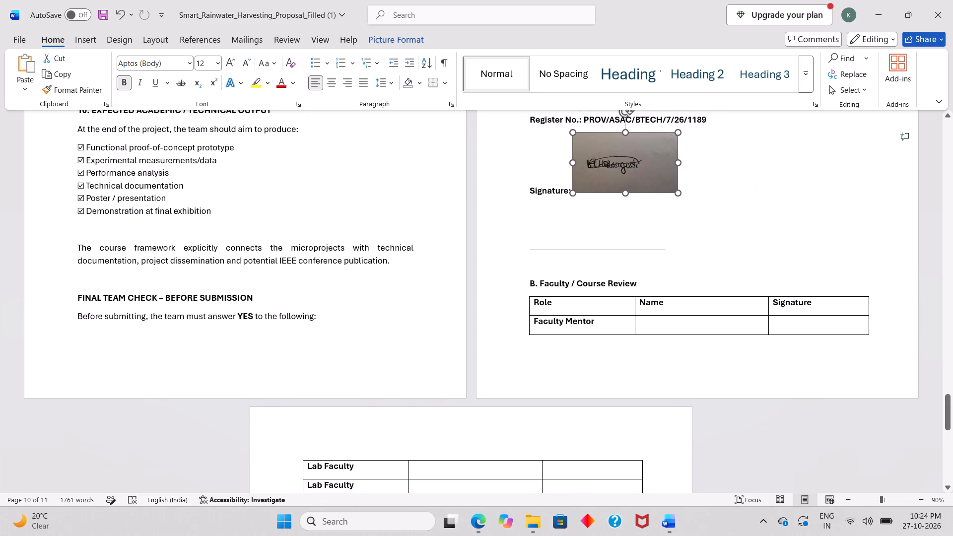
left_click_drag(622, 205, 585, 151)
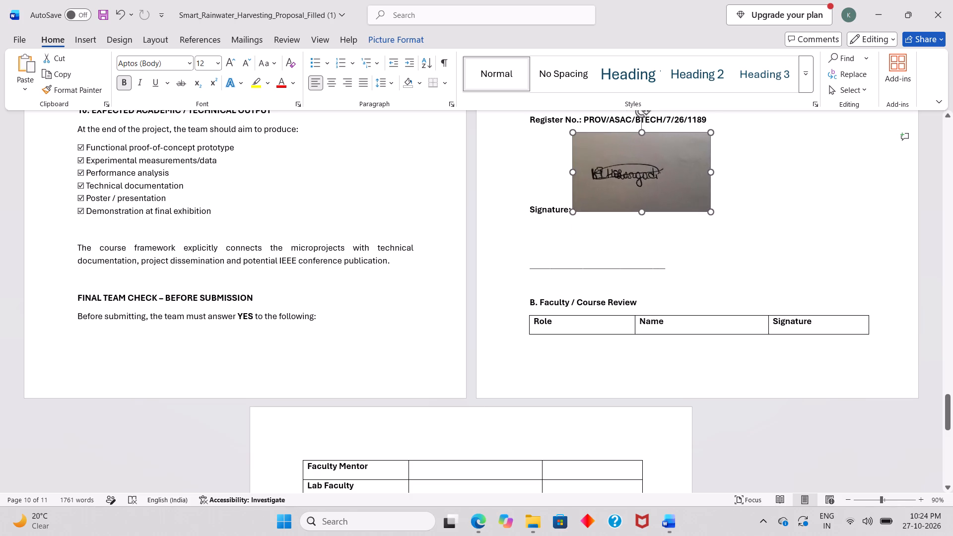
left_click_drag(585, 151, 687, 250)
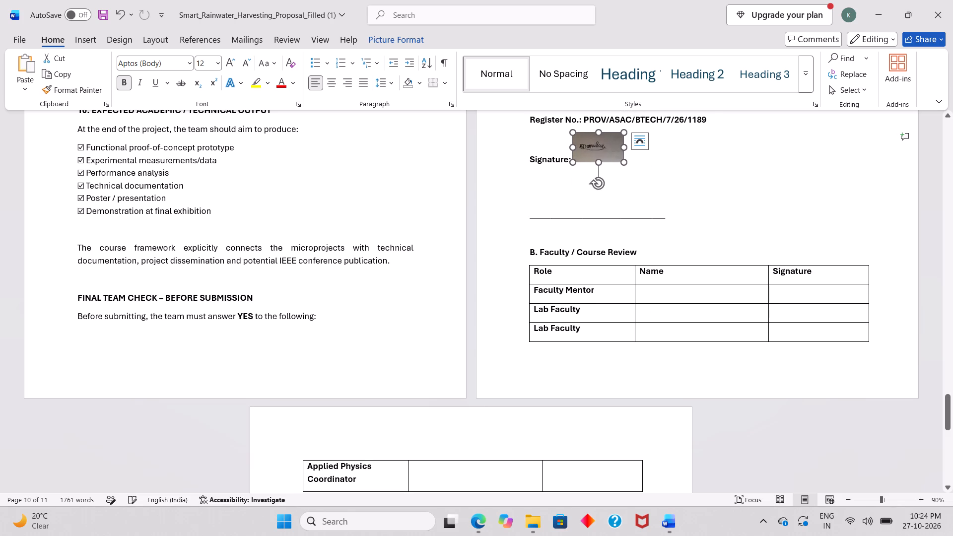
Rotate the small signature image half a turn, keeping its edges level.
left_click(596, 188)
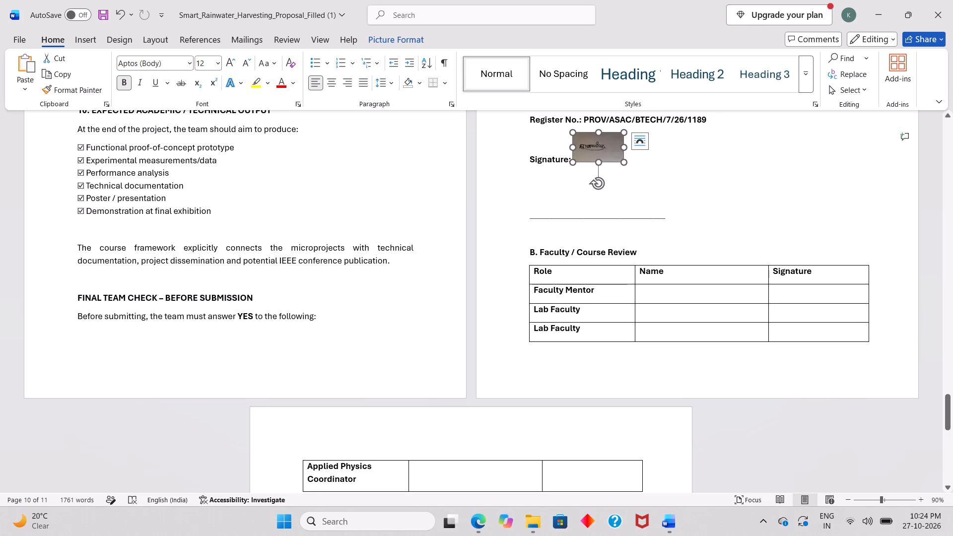
left_click(598, 184)
left_click_drag(598, 184, 569, 121)
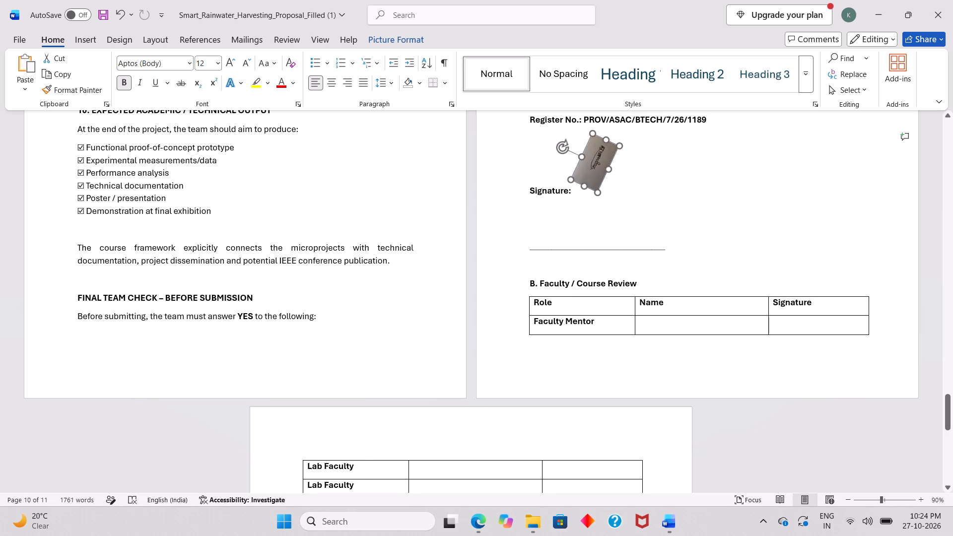
left_click_drag(569, 121, 596, 117)
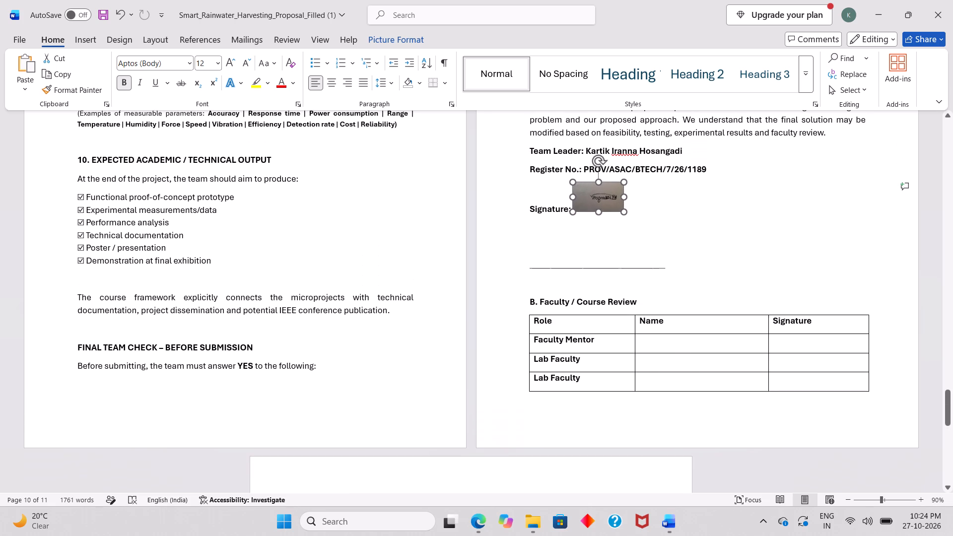
left_click_drag(596, 117, 600, 118)
Move the signature image onto the empty line directly below the Signature label.
left_click_drag(602, 199, 609, 223)
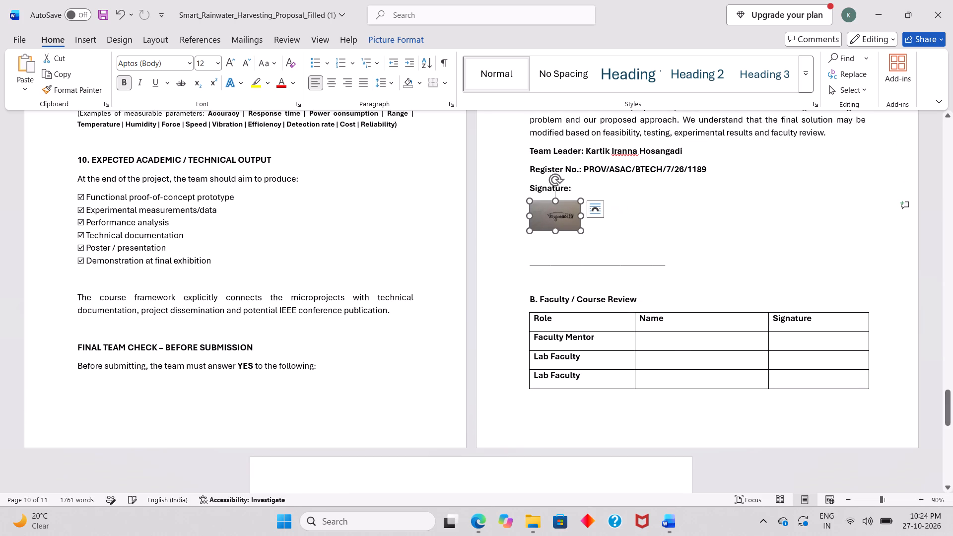
left_click(664, 217)
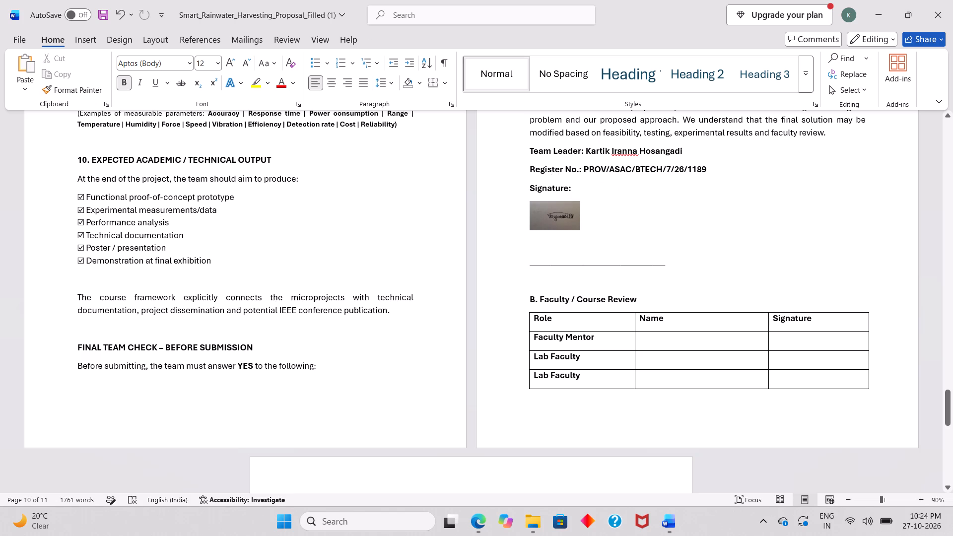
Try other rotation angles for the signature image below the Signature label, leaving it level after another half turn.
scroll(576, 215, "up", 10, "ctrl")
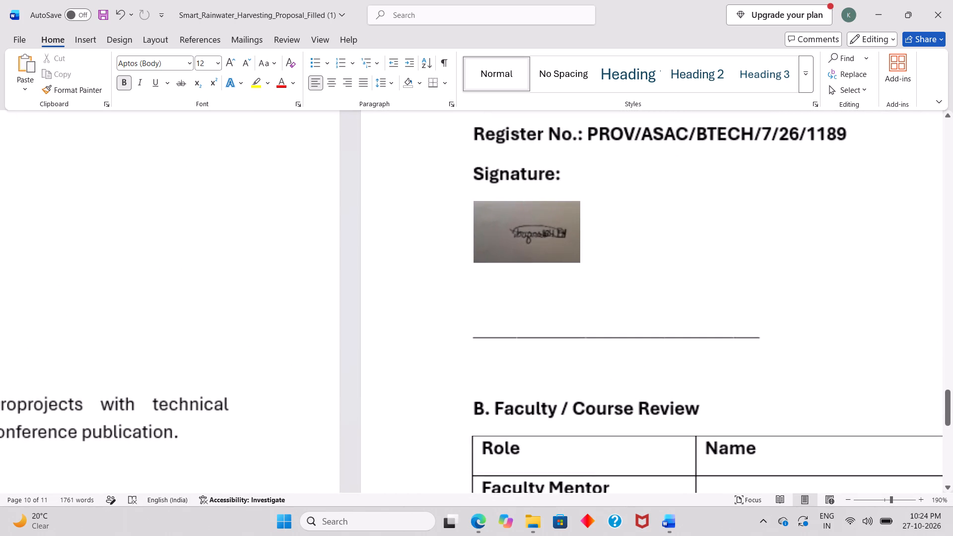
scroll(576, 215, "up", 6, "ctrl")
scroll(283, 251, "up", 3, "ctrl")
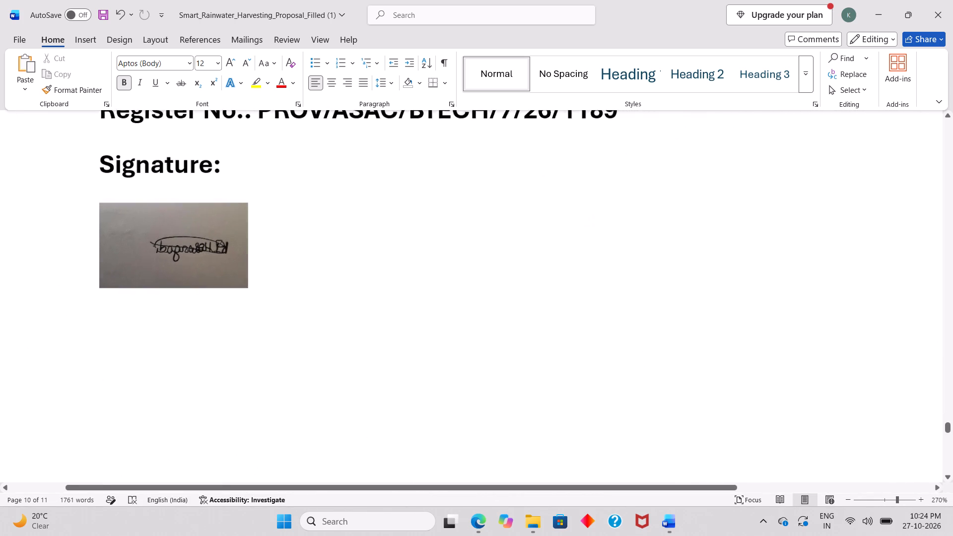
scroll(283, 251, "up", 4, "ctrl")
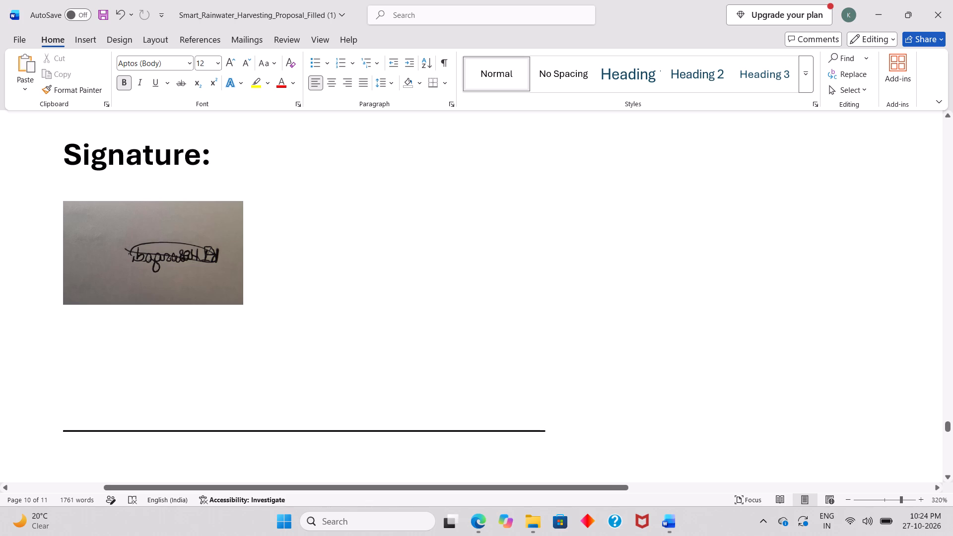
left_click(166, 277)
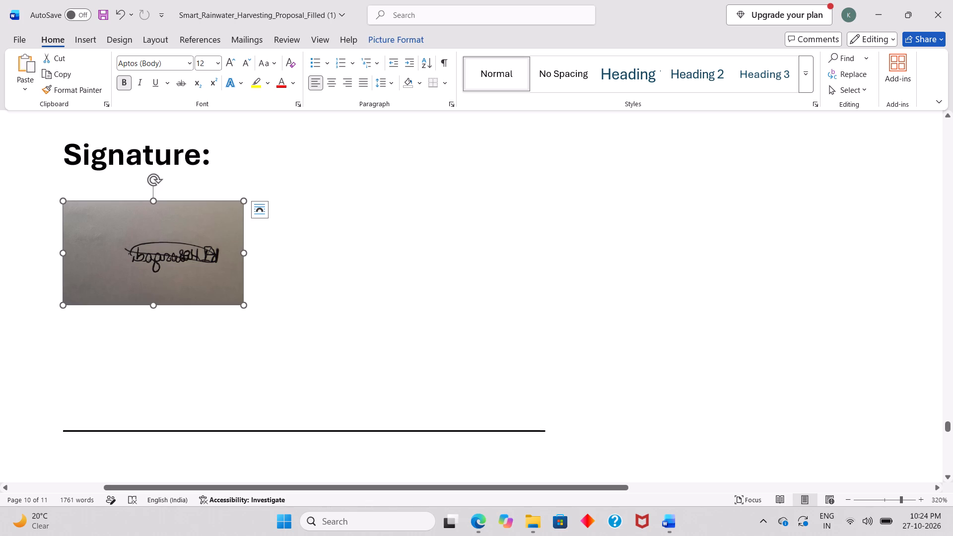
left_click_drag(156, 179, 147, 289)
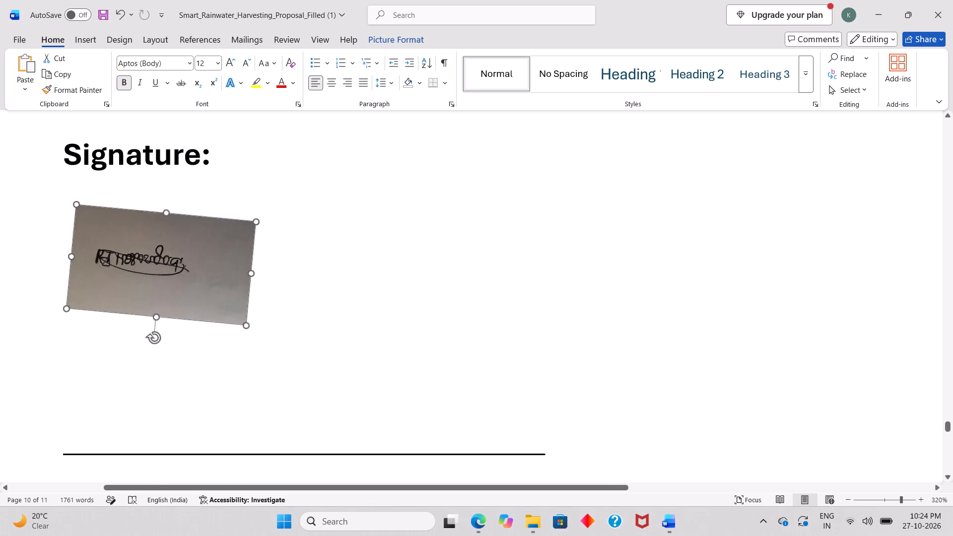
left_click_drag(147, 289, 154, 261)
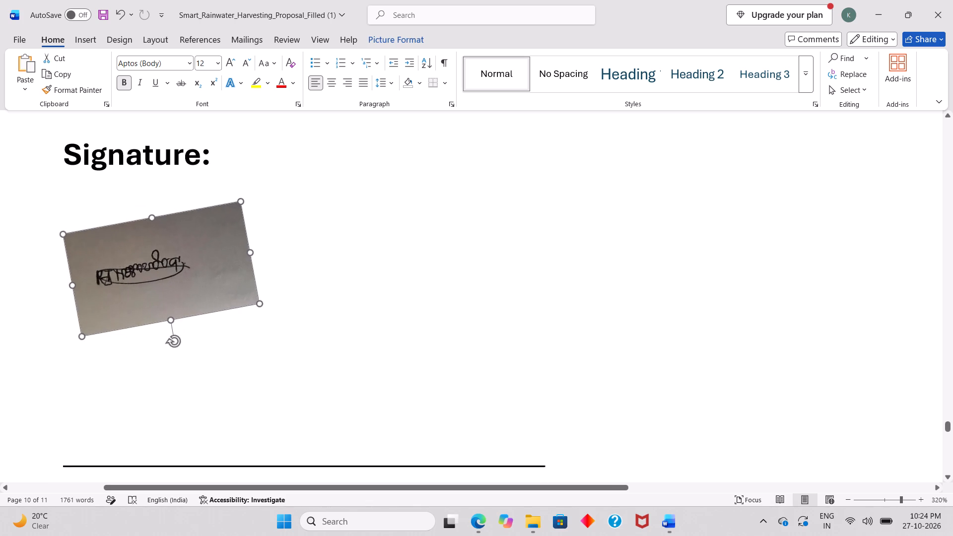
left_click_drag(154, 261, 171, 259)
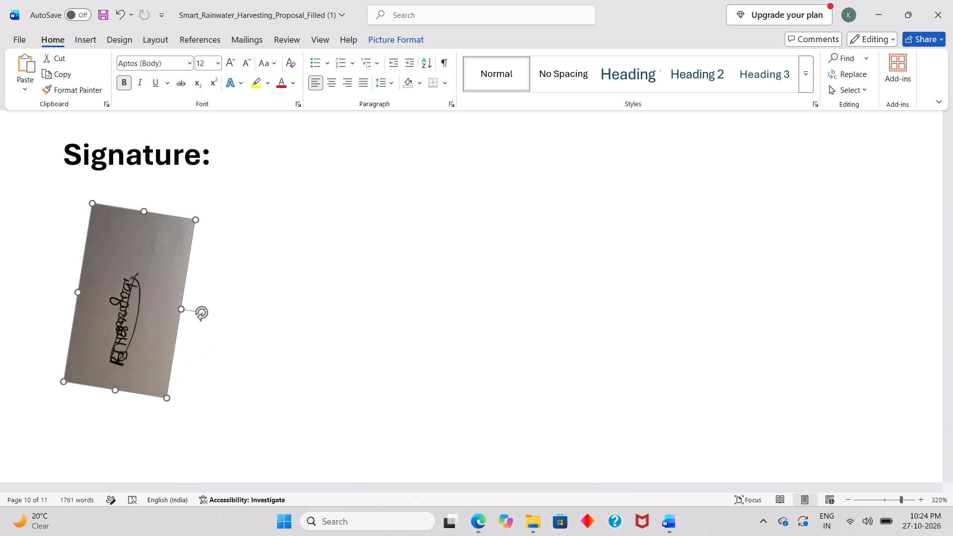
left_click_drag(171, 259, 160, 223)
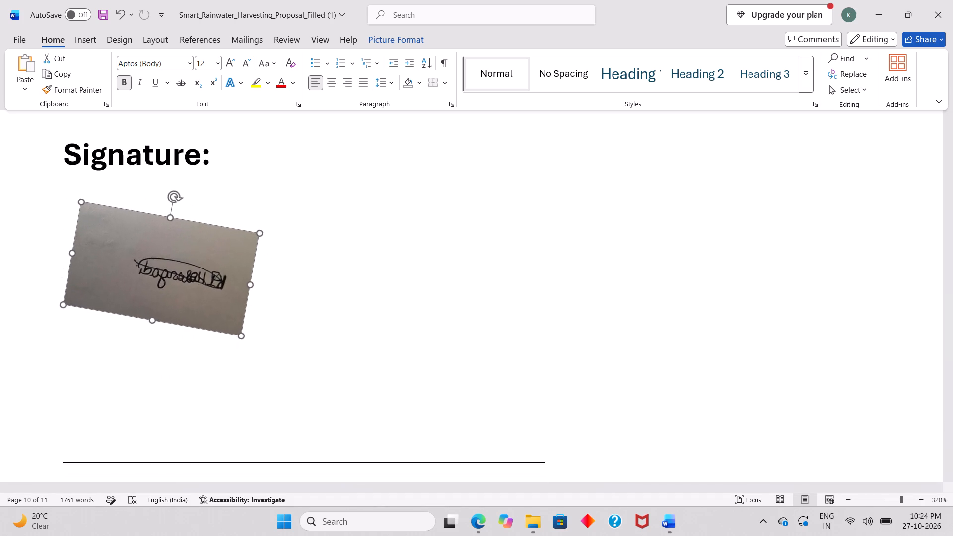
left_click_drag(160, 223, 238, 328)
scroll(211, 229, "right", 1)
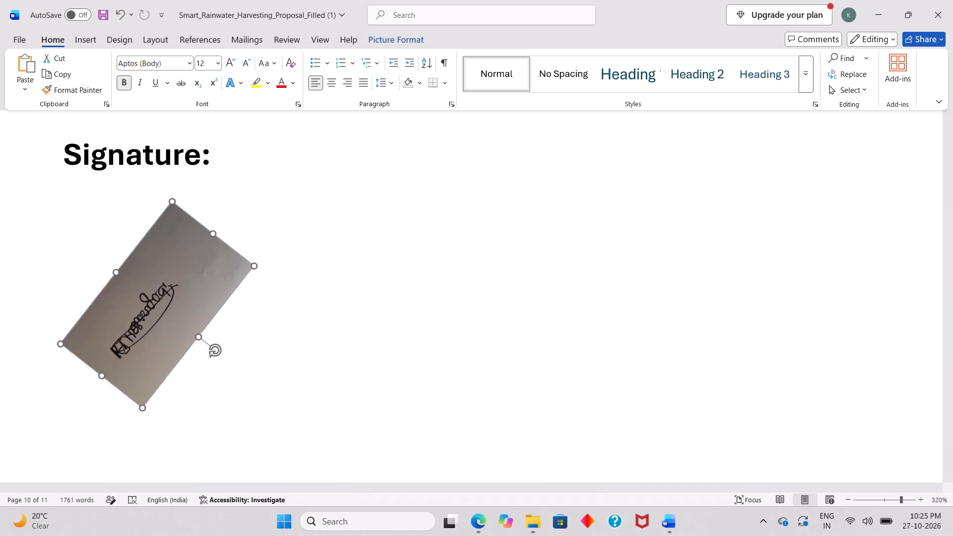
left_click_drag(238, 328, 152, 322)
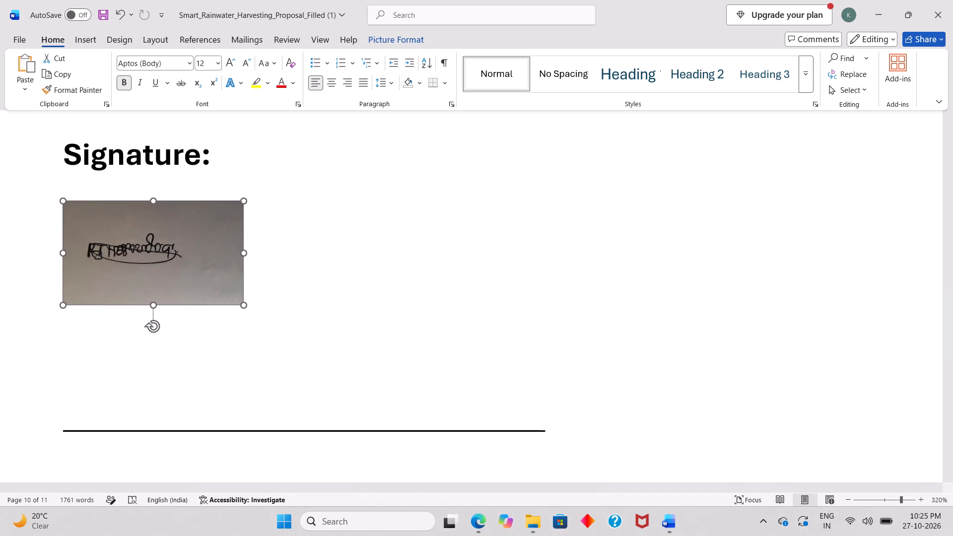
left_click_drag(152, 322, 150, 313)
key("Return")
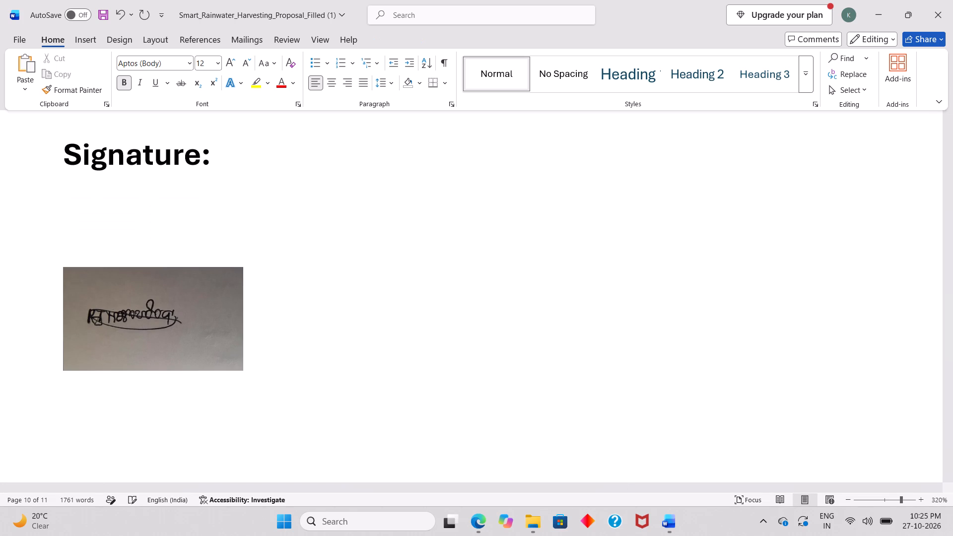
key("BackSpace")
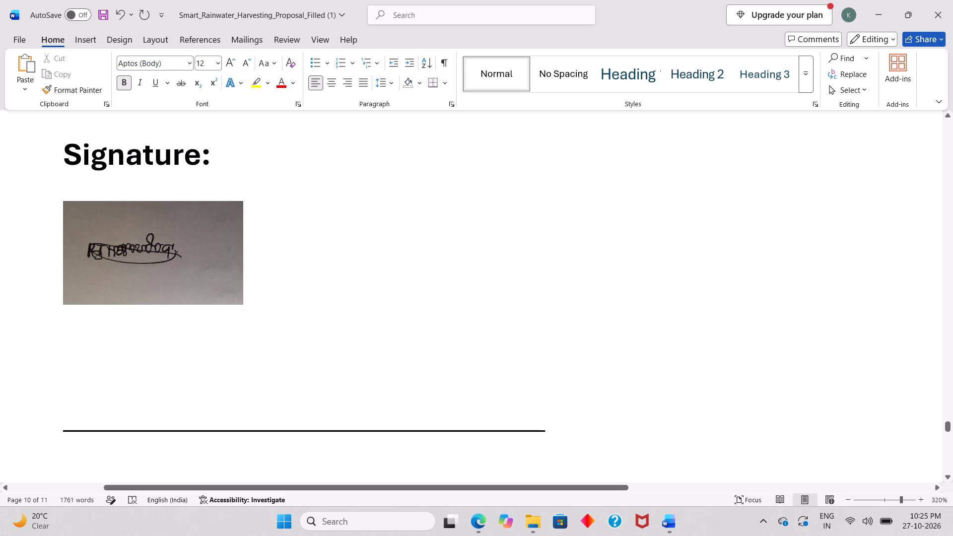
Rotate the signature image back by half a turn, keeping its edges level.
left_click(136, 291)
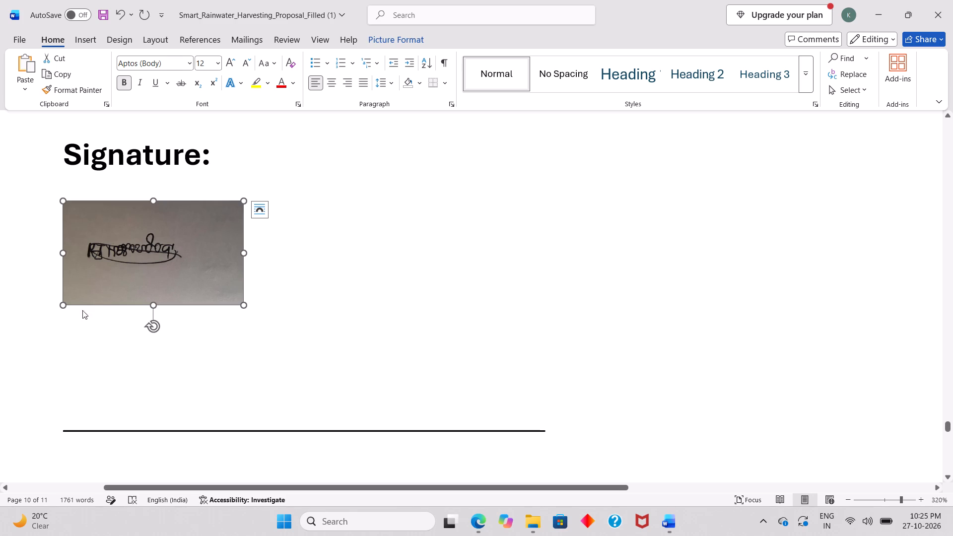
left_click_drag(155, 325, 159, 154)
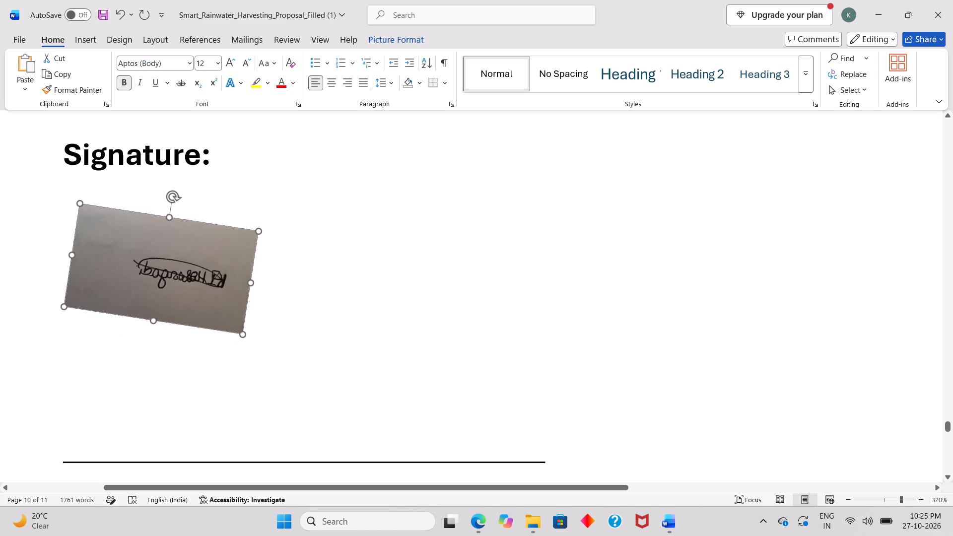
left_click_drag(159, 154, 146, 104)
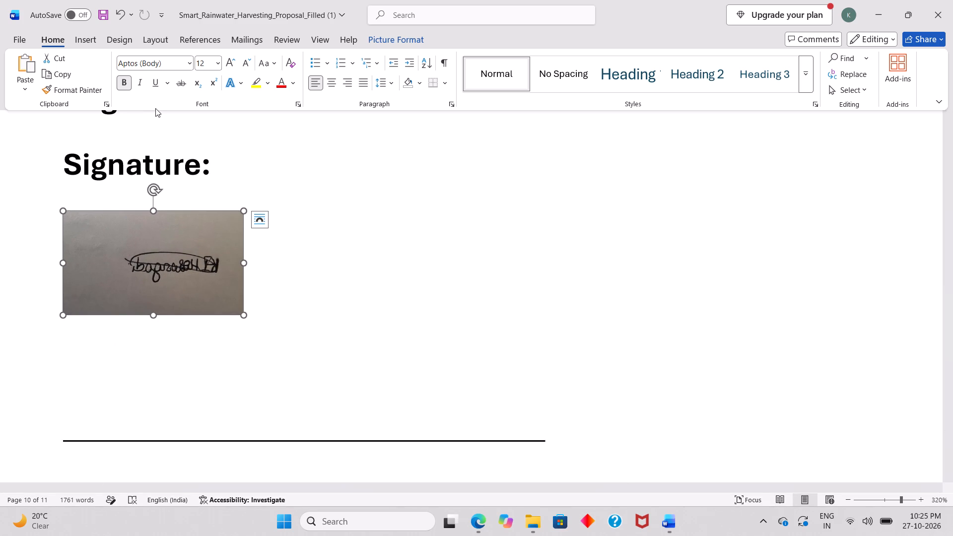
Set the signature image's text wrapping to Behind Text.
left_click(261, 221)
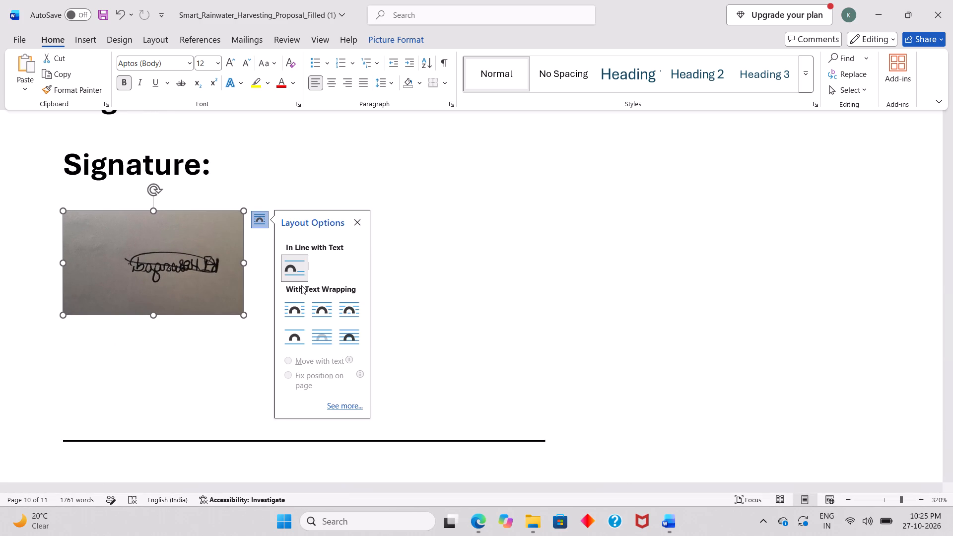
left_click(293, 302)
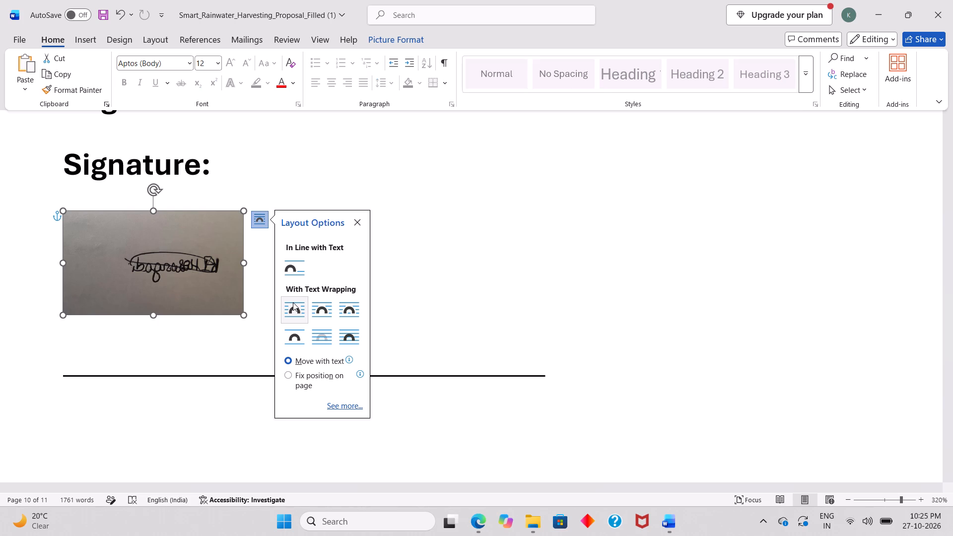
left_click(293, 302)
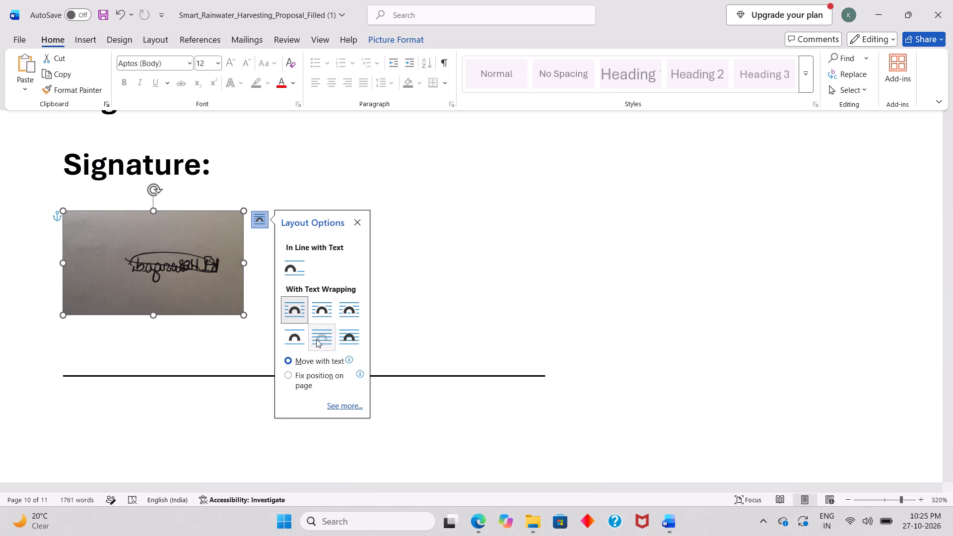
left_click(316, 339)
left_click(353, 225)
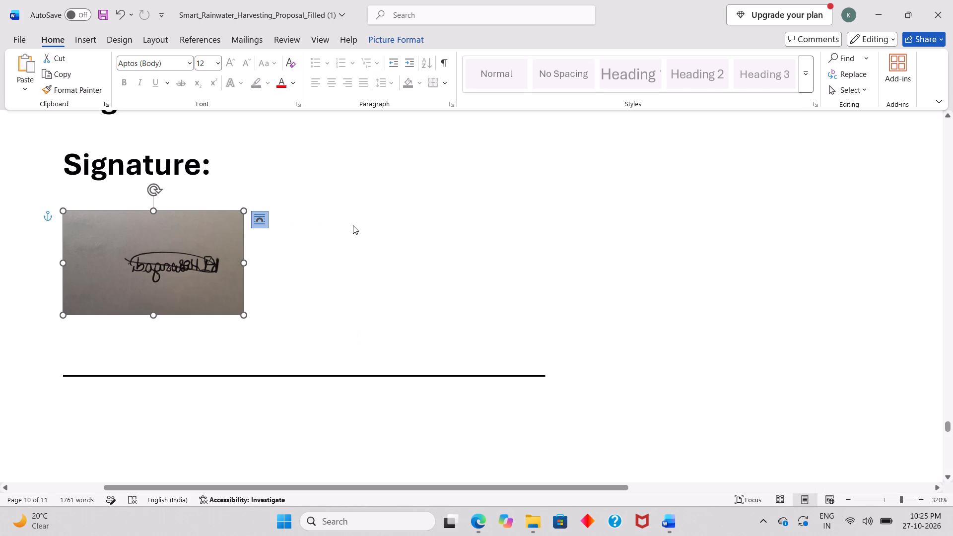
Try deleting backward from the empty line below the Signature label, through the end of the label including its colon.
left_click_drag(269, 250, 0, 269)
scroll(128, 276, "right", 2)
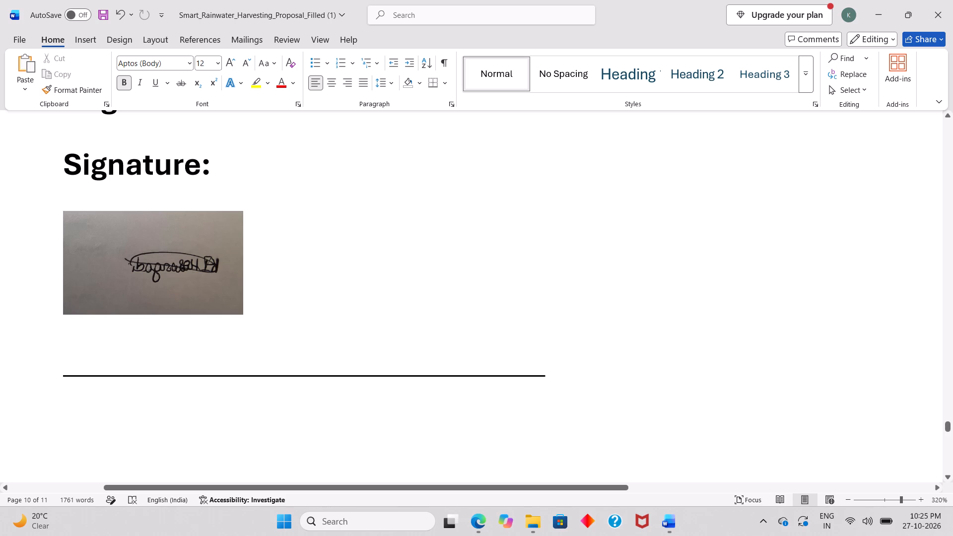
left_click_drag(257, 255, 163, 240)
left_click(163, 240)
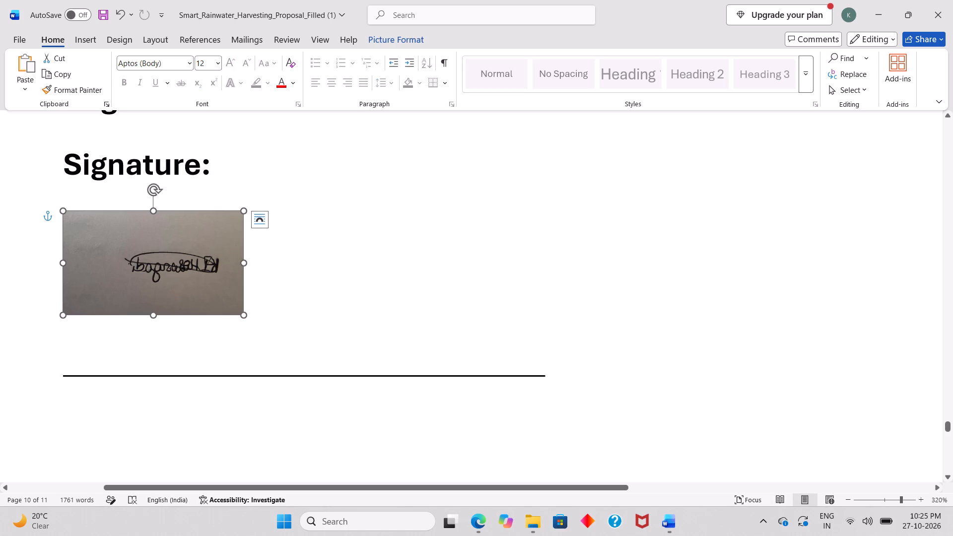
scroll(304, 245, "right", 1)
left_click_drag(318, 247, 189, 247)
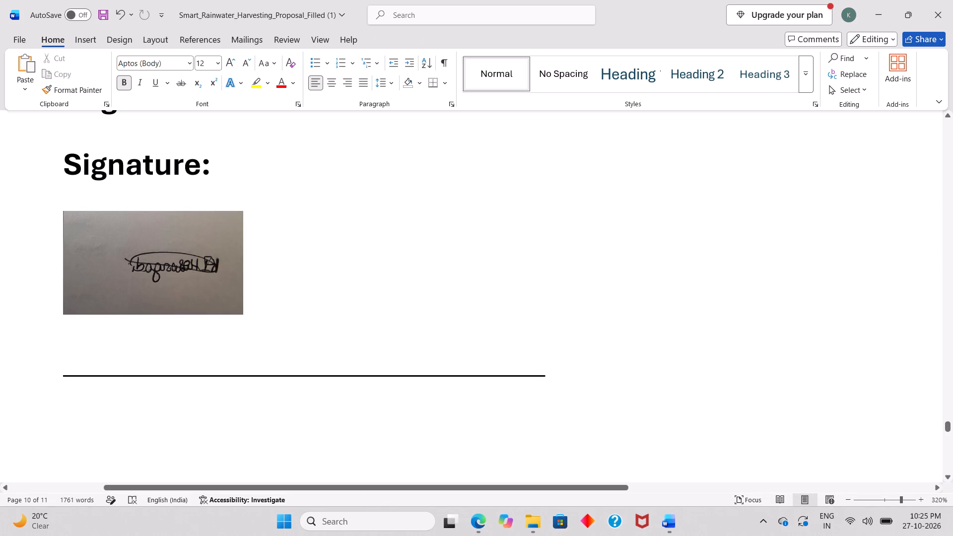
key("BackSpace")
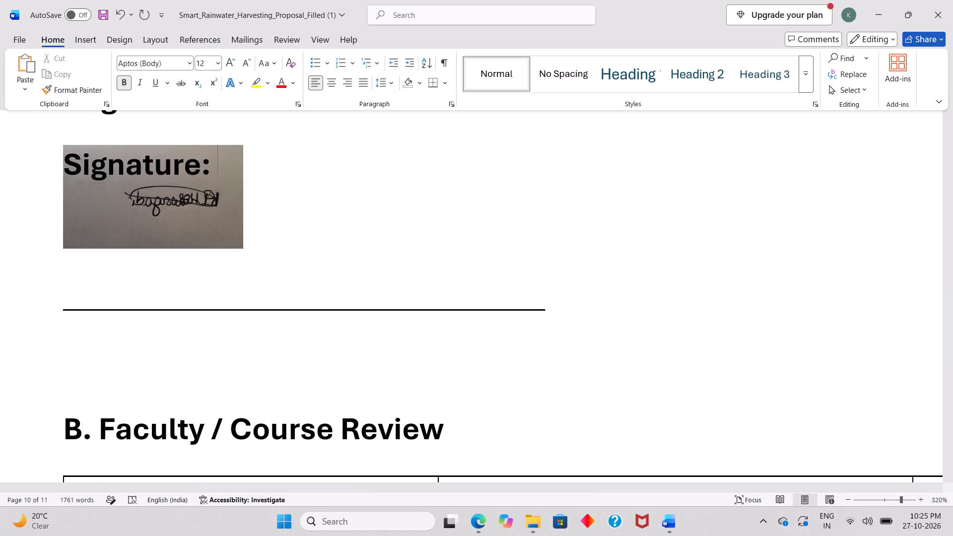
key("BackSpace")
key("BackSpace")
Undo the deletions at the Signature label and the latest layout changes made before them around the signature image.
key("ctrl+z")
key("ctrl+z")
key("ctrl+z")
key("ctrl+z")
key("ctrl+z")
key("ctrl+z")
key("ctrl+z")
key("ctrl+z")
key("ctrl+z")
key("ctrl+z")
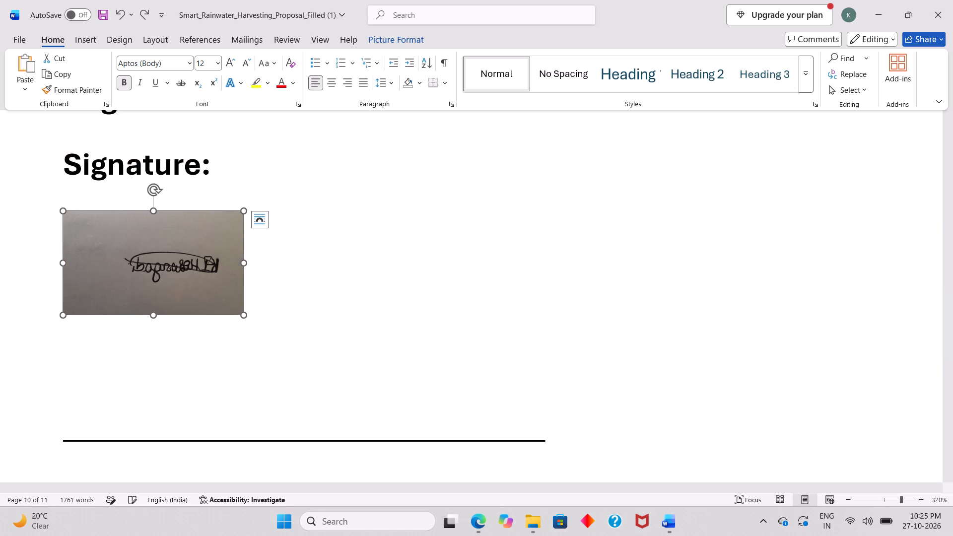
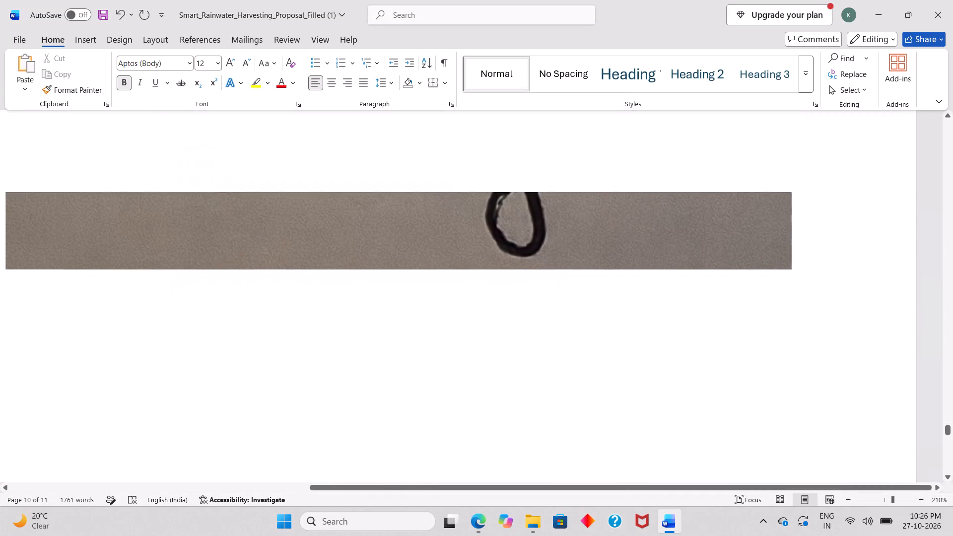
Shrink the signature image proportionally to about a quarter of its width, so it fits beside the Signature label in the declaration.
scroll(893, 84, "down", 8, "ctrl")
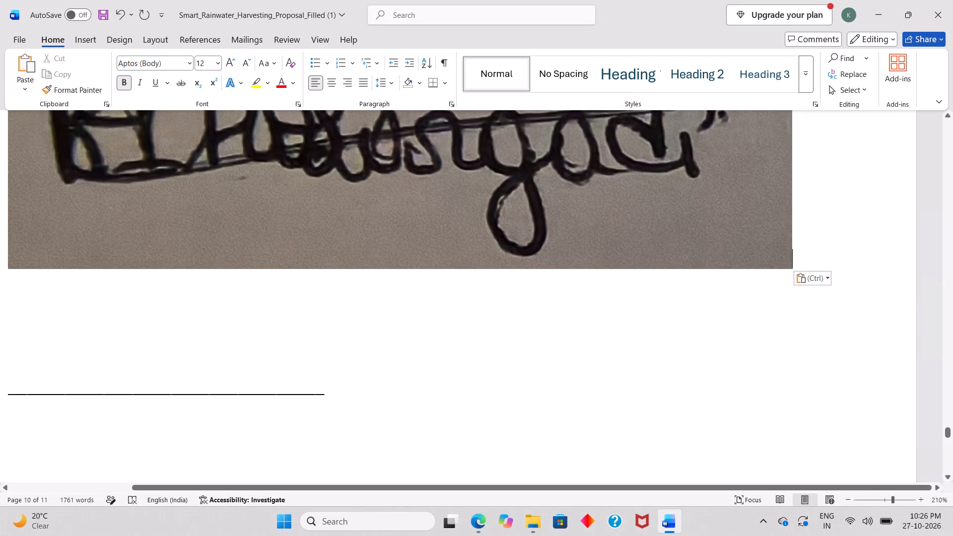
scroll(572, 215, "down", 13, "ctrl")
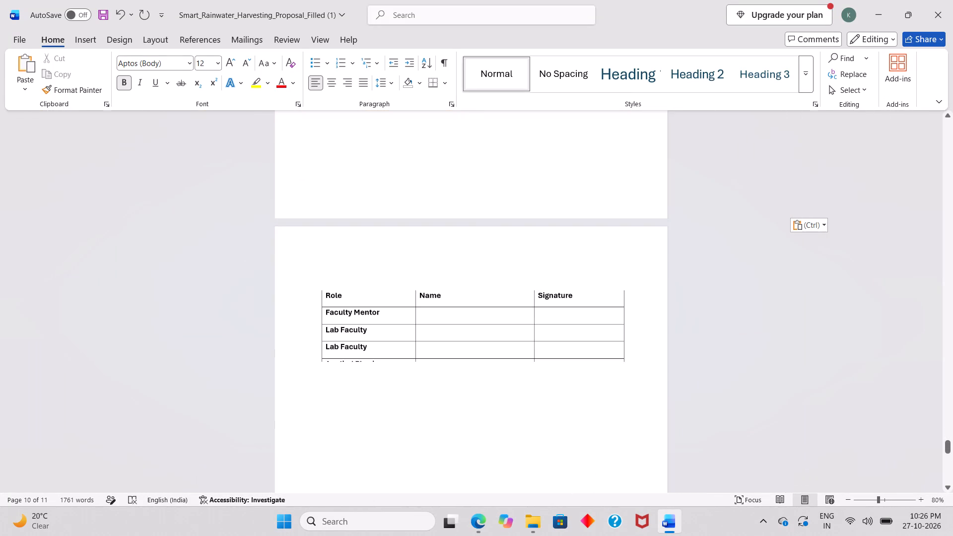
scroll(511, 206, "up", 4)
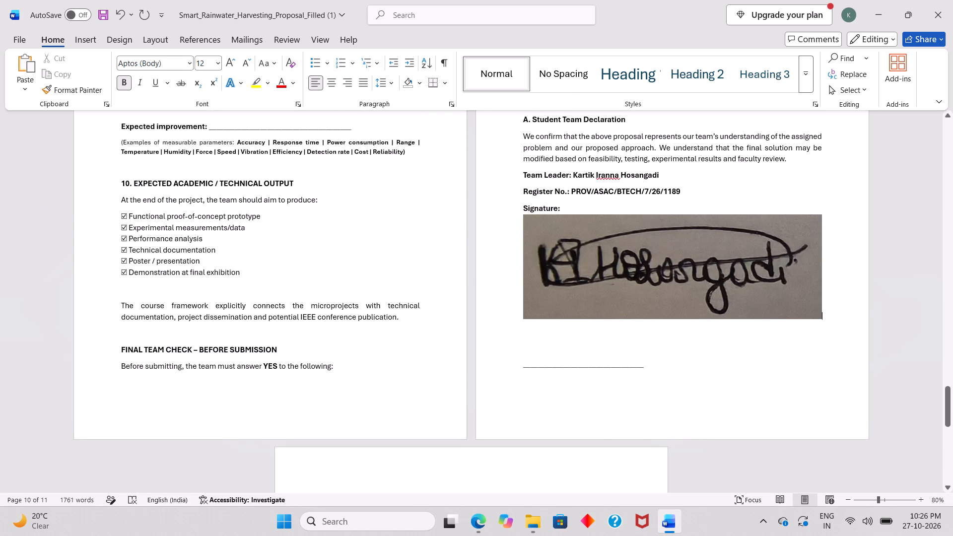
left_click(808, 301)
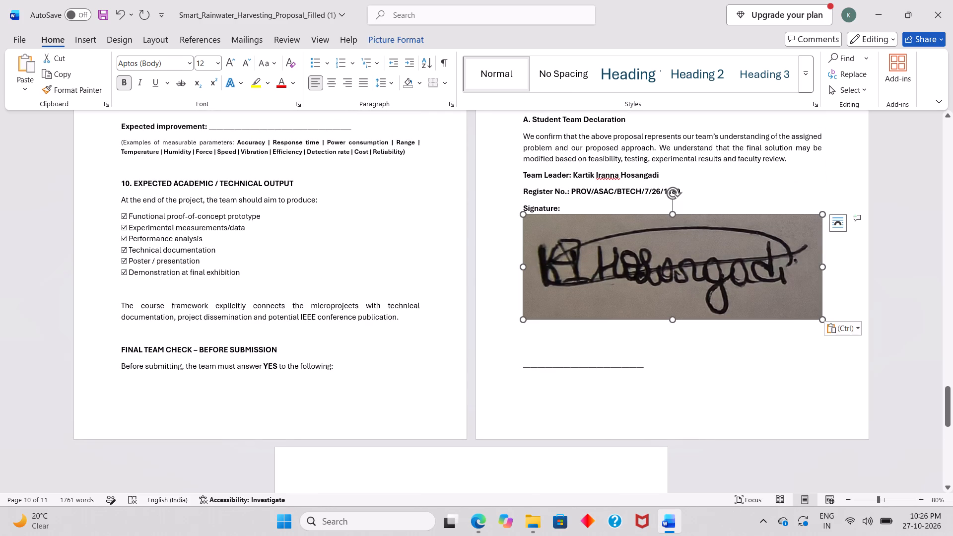
left_click(823, 271)
left_click_drag(823, 322, 684, 258)
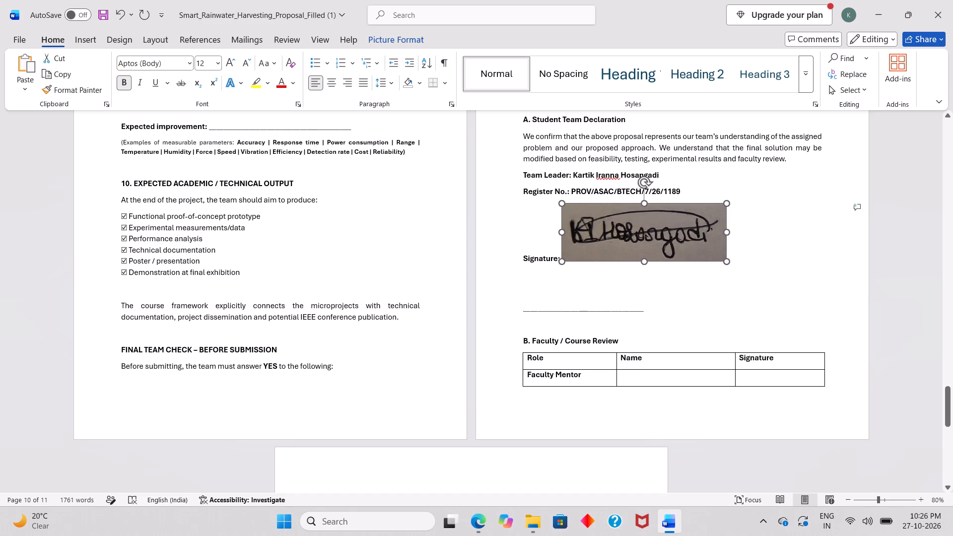
left_click_drag(684, 258, 627, 238)
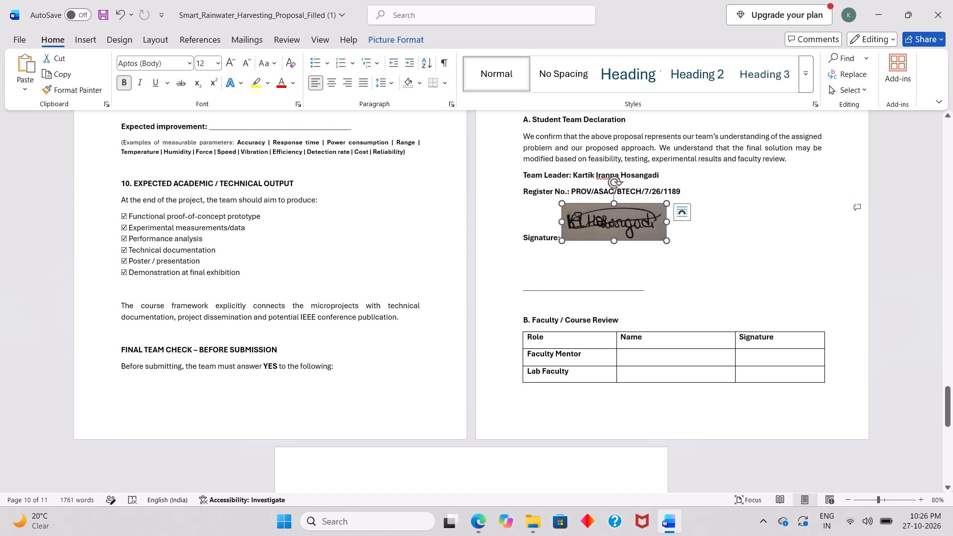
left_click_drag(561, 204, 586, 231)
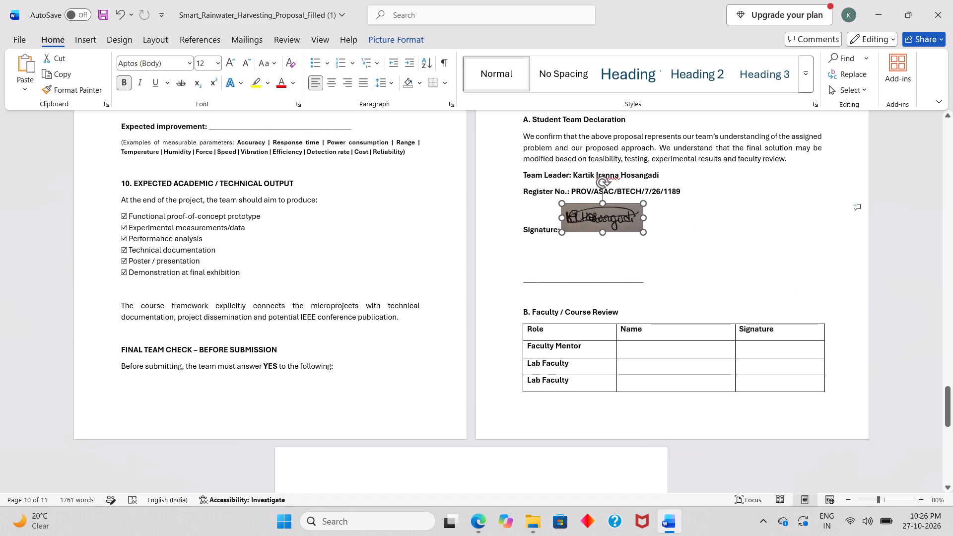
left_click_drag(586, 231, 587, 231)
Place the signature image on its own line directly below the Signature label.
left_click_drag(597, 224, 599, 232)
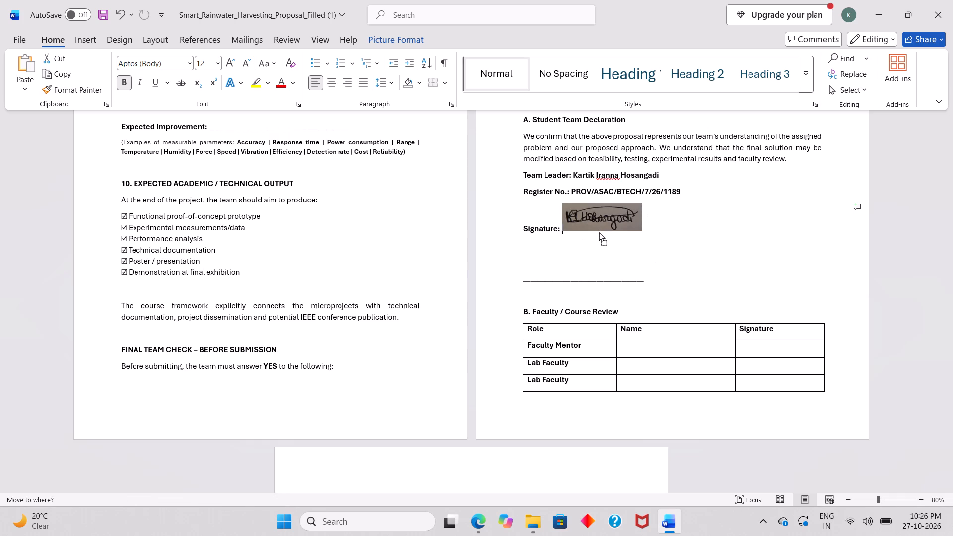
left_click_drag(599, 232, 598, 239)
key("Return")
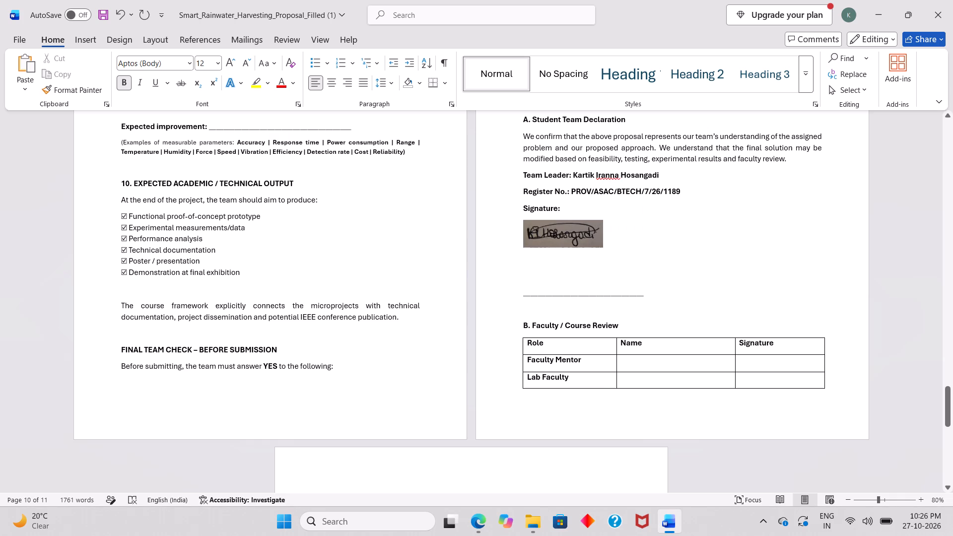
Insert an empty line between the Register No. line and the Signature label.
left_click(696, 194)
key("Return")
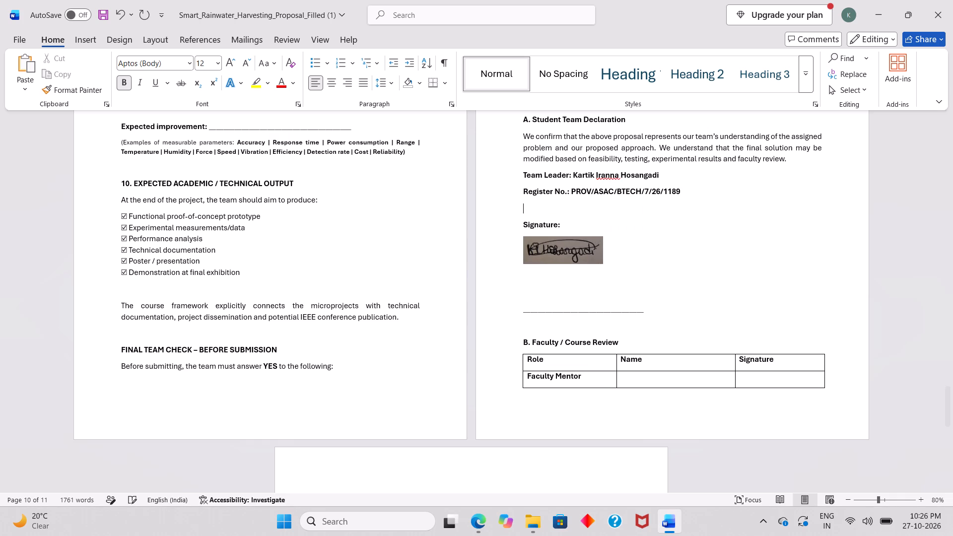
Delete the underscore blank and the surplus empty lines between the signature image and the Faculty / Course Review heading.
left_click(658, 310)
key("BackSpace")
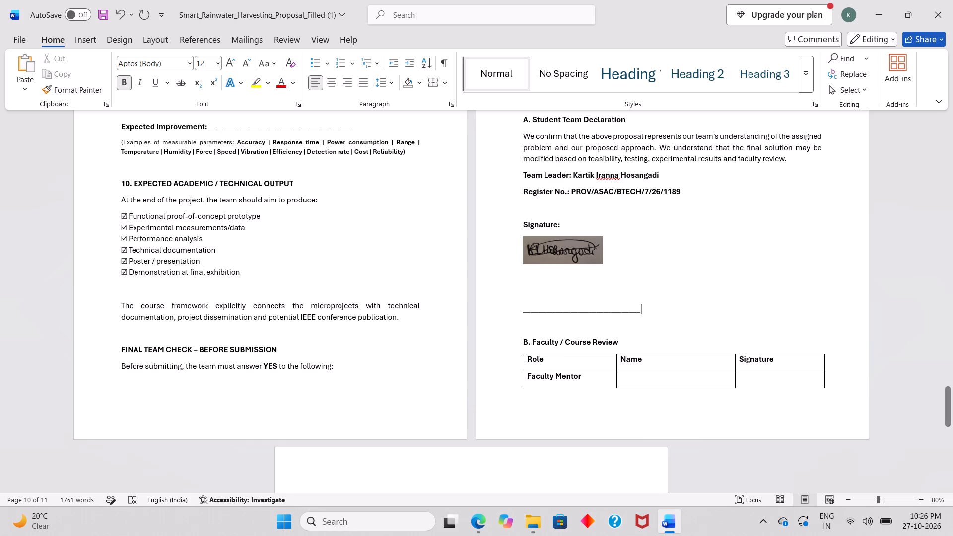
key("BackSpace")
key("BackSpace")
key("BackSpace")
key("BackSpace")
key("BackSpace")
key("BackSpace")
key("BackSpace")
key("BackSpace")
key("BackSpace")
key("BackSpace")
key("BackSpace")
key("BackSpace")
key("BackSpace")
key("BackSpace")
key("BackSpace")
key("BackSpace")
key("BackSpace")
key("BackSpace")
key("BackSpace")
key("BackSpace")
key("BackSpace")
key("BackSpace")
key("BackSpace")
key("BackSpace")
key("BackSpace")
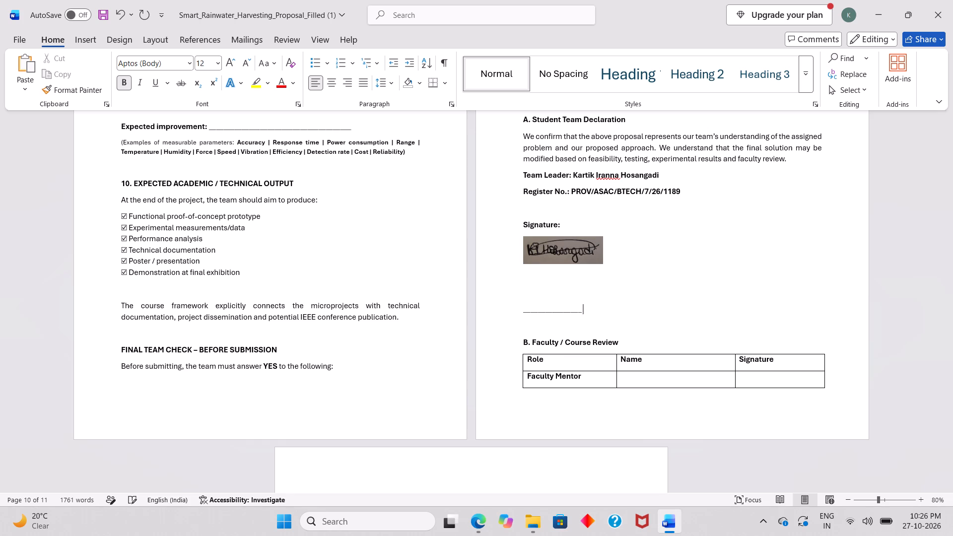
key("BackSpace")
key("BackSpace")
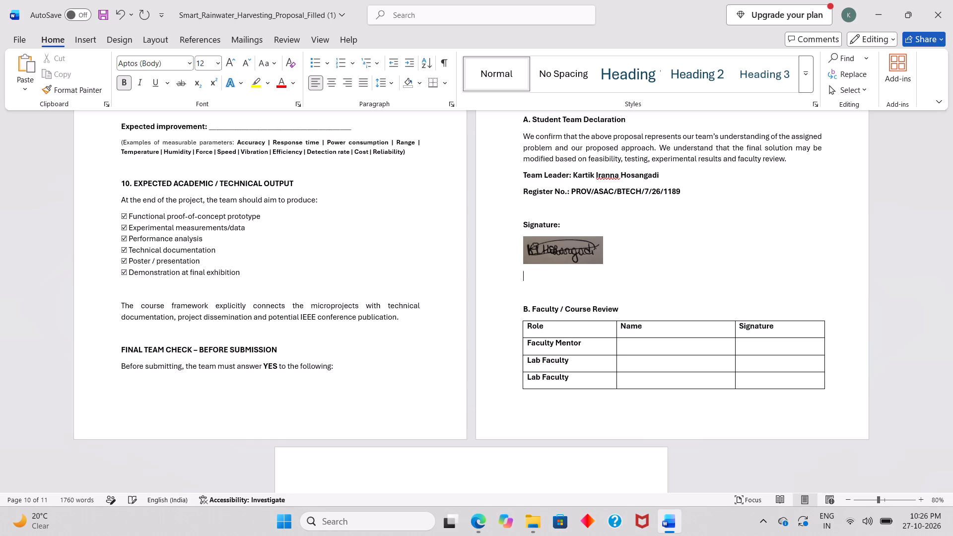
key("BackSpace")
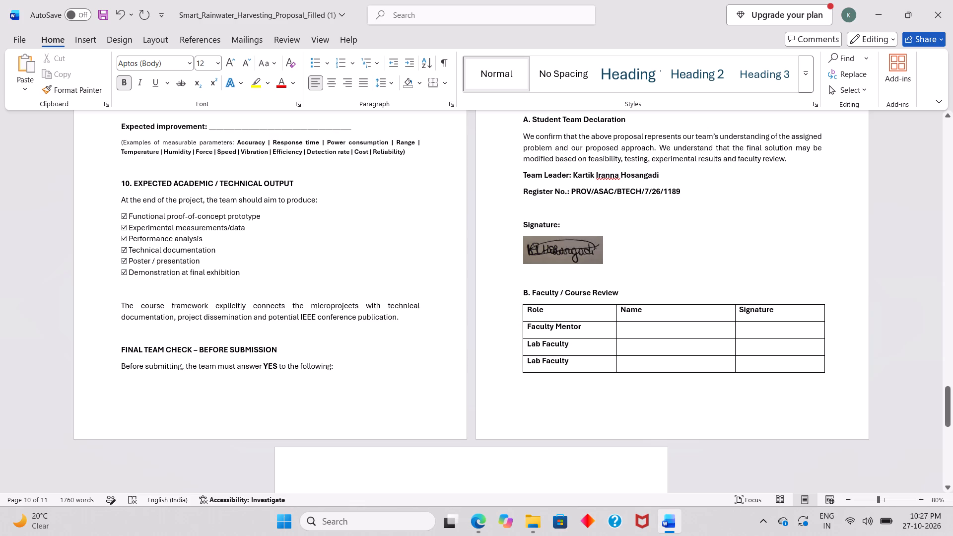
Save the proposal document.
scroll(605, 409, "down", 17)
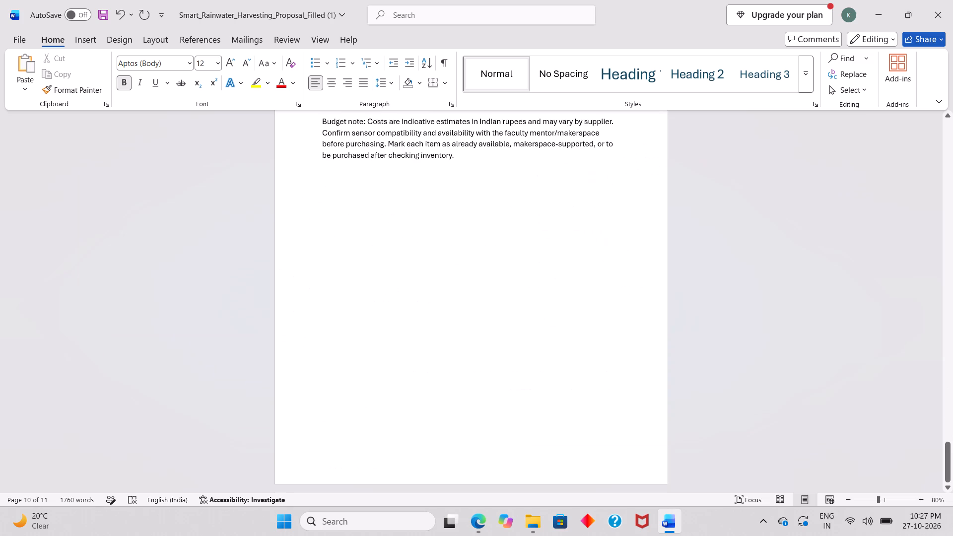
scroll(605, 409, "up", 19)
key("ctrl+s")
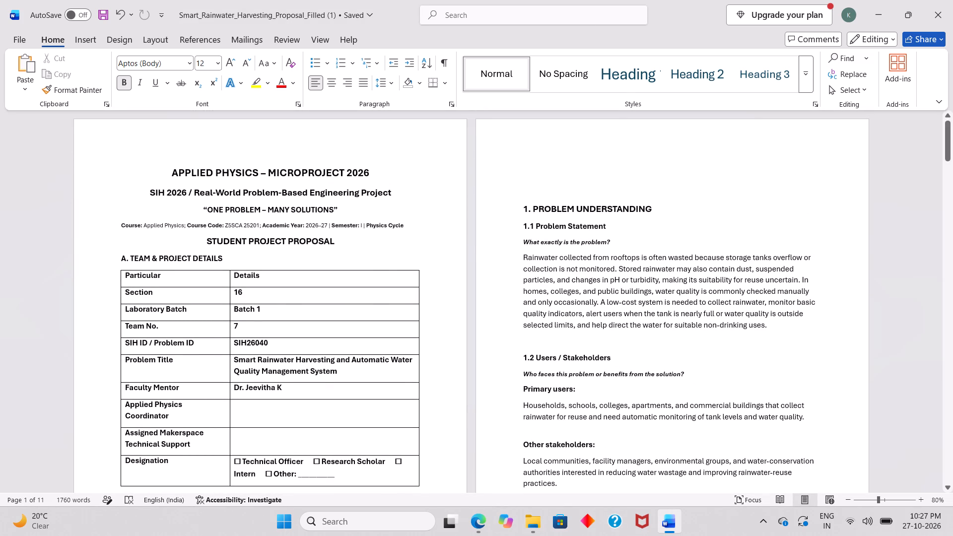
Set the text wrapping of the declaration's signature image to Top and Bottom.
scroll(597, 380, "down", 6)
scroll(597, 380, "up", 4)
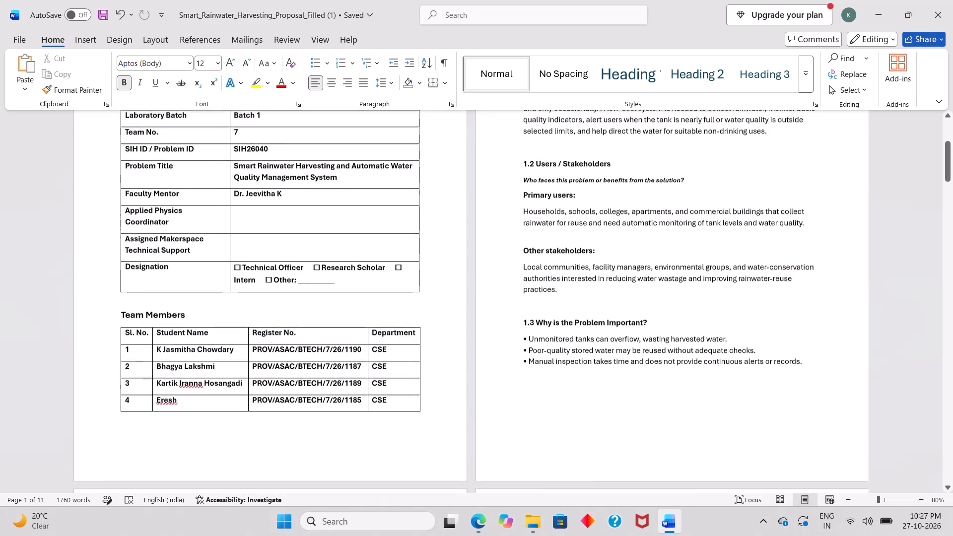
scroll(597, 380, "up", 3)
scroll(597, 380, "down", 7)
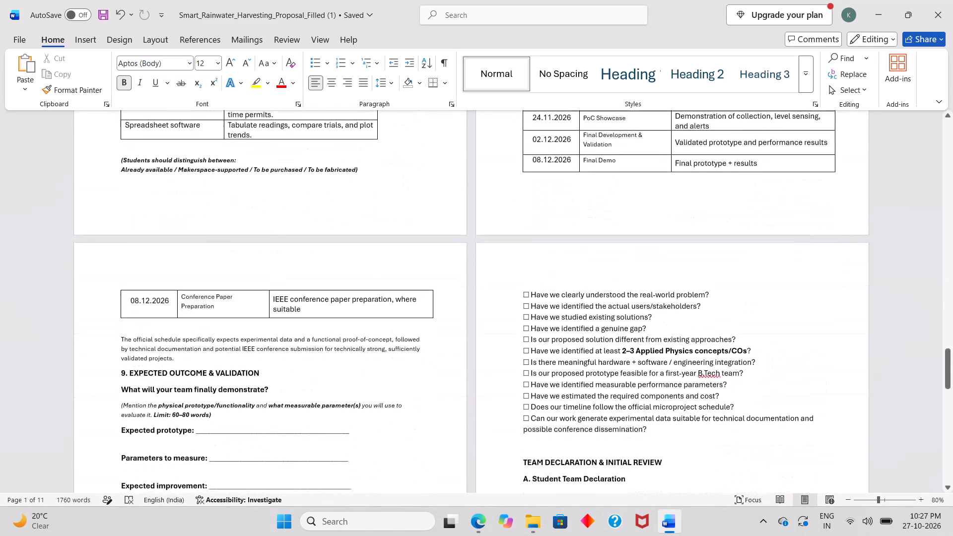
scroll(597, 380, "down", 4)
left_click(568, 326)
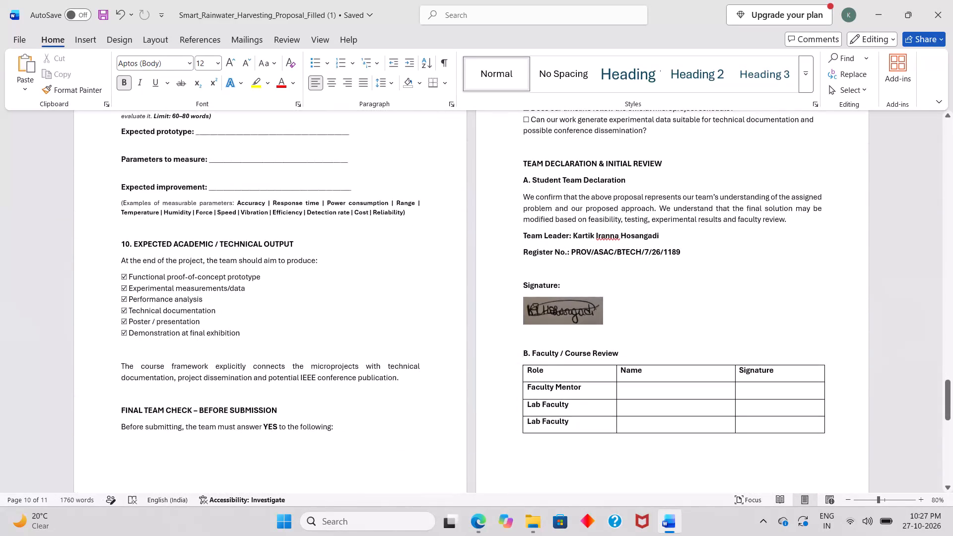
left_click(575, 318)
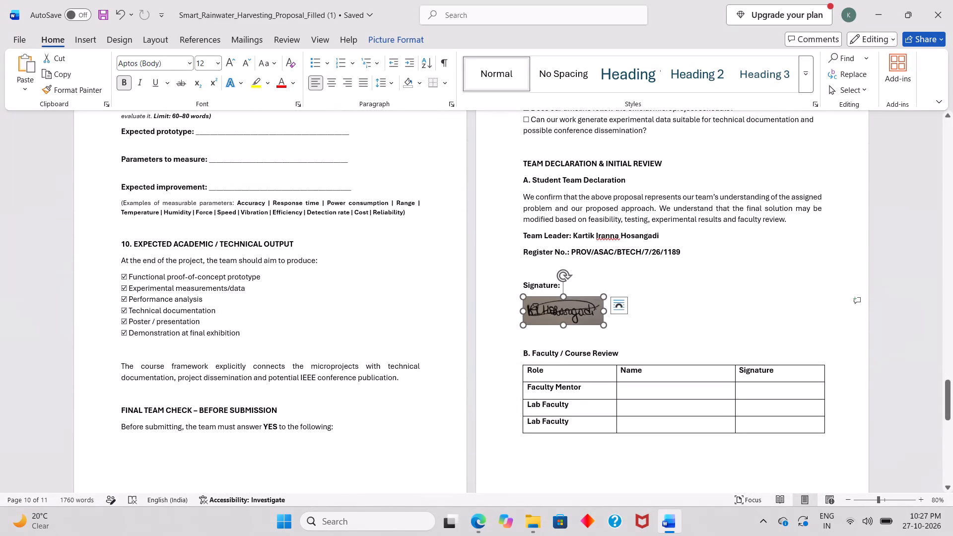
left_click(617, 308)
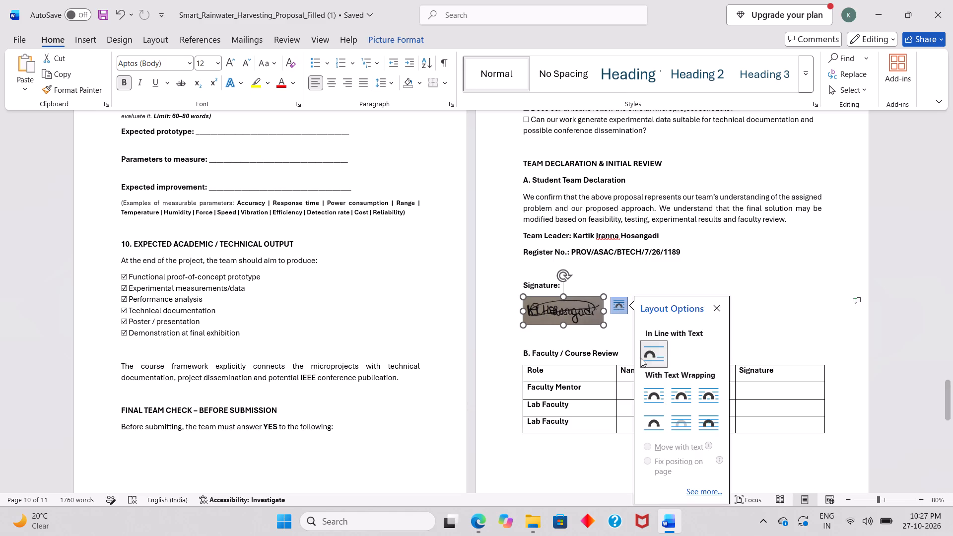
left_click(657, 352)
left_click(652, 423)
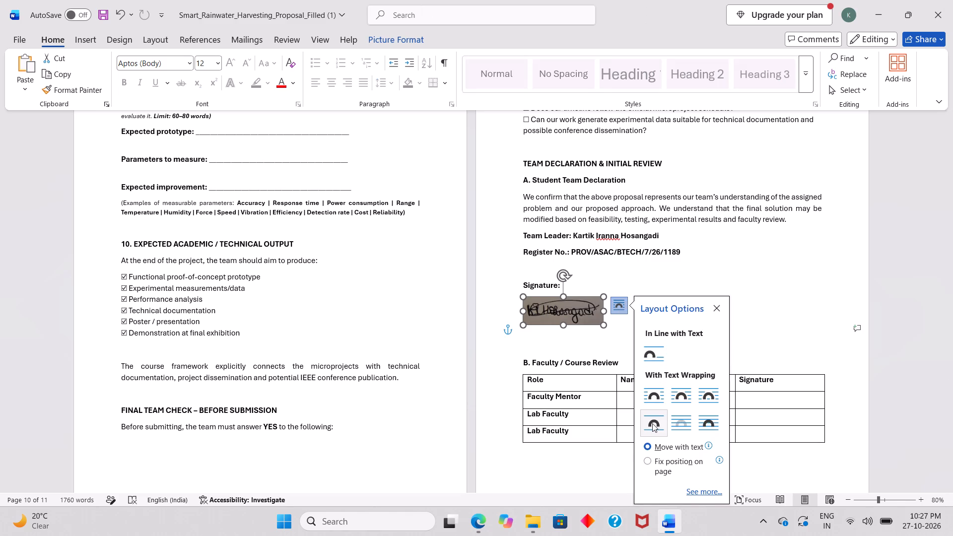
left_click(749, 316)
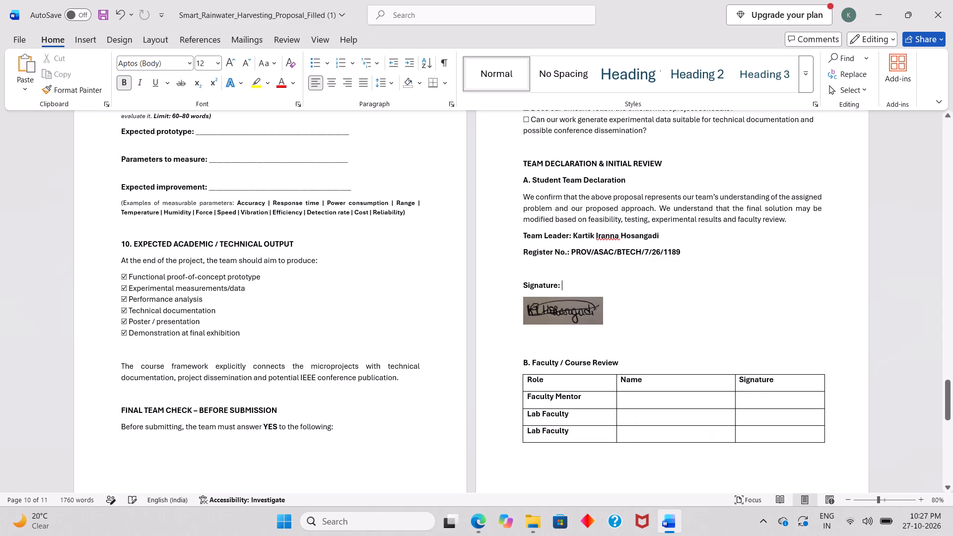
Set the signature image to a fixed position on the page.
left_click(597, 318)
left_click(620, 313)
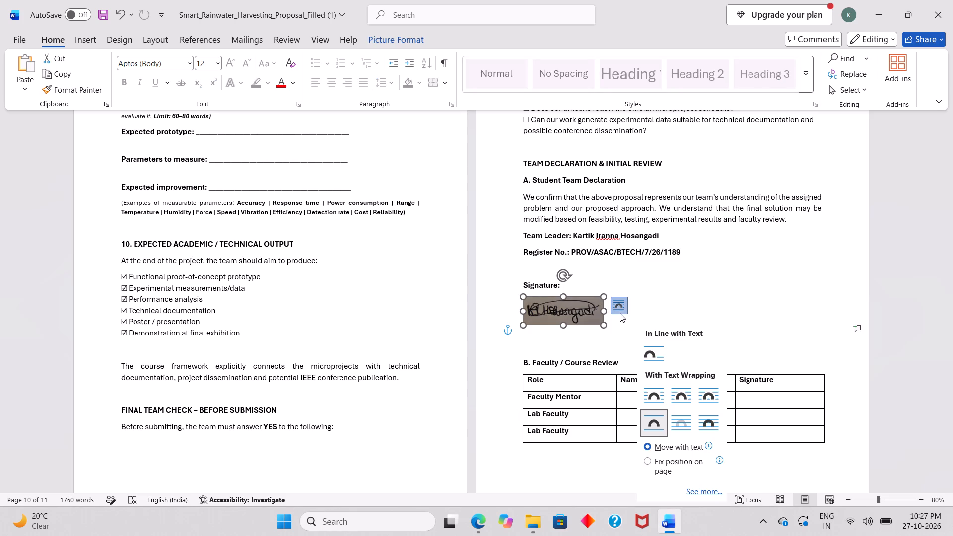
scroll(671, 396, "down", 1)
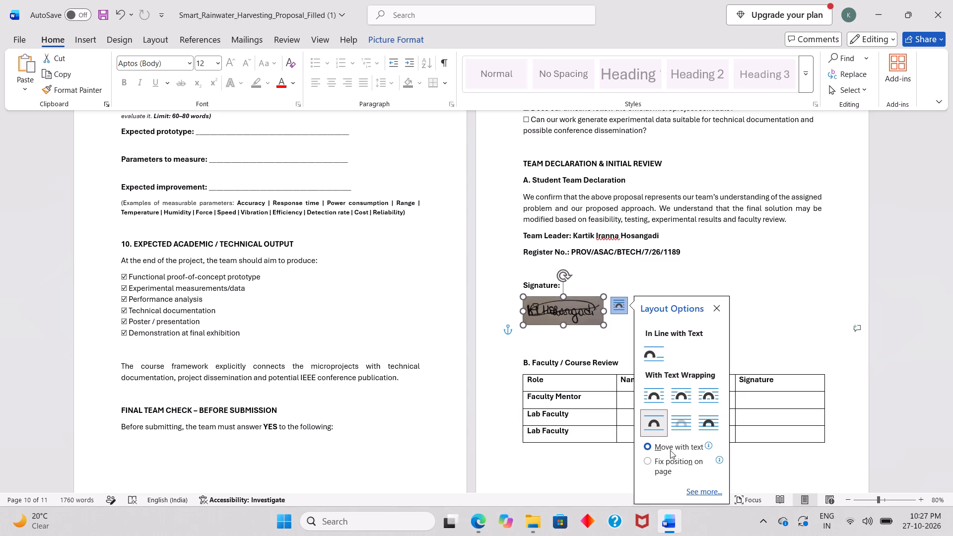
left_click(672, 459)
left_click(782, 338)
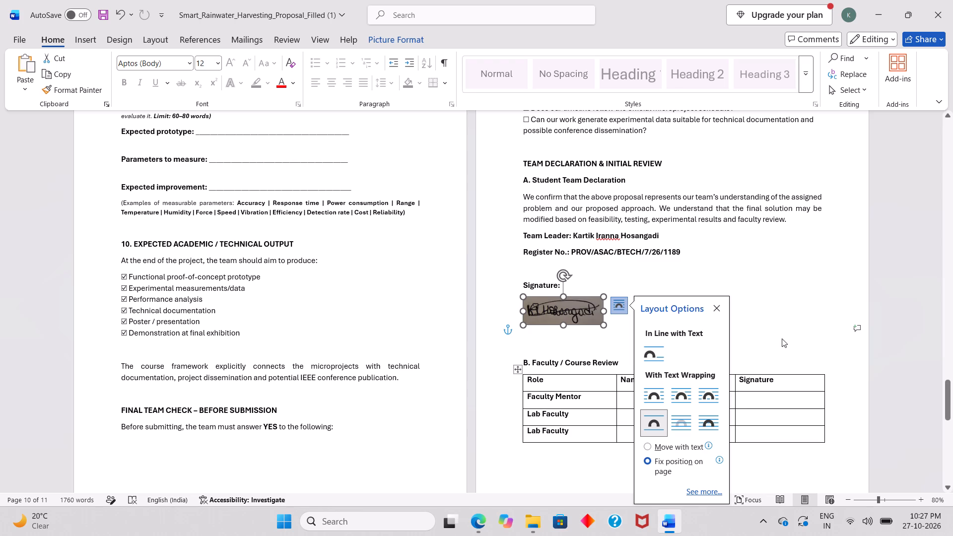
left_click(727, 332)
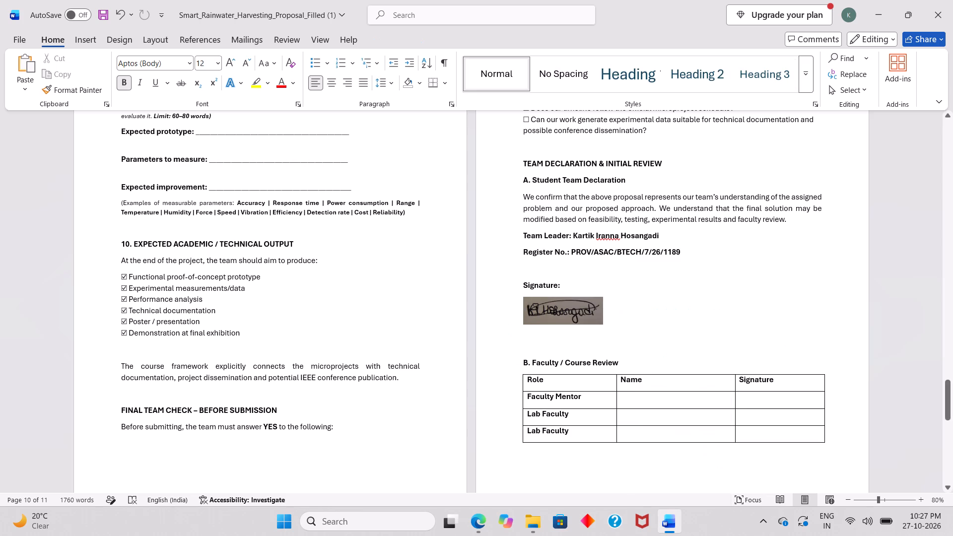
Place the cursor at the end of the Date of Initial Review blank and save the document.
scroll(670, 365, "down", 3)
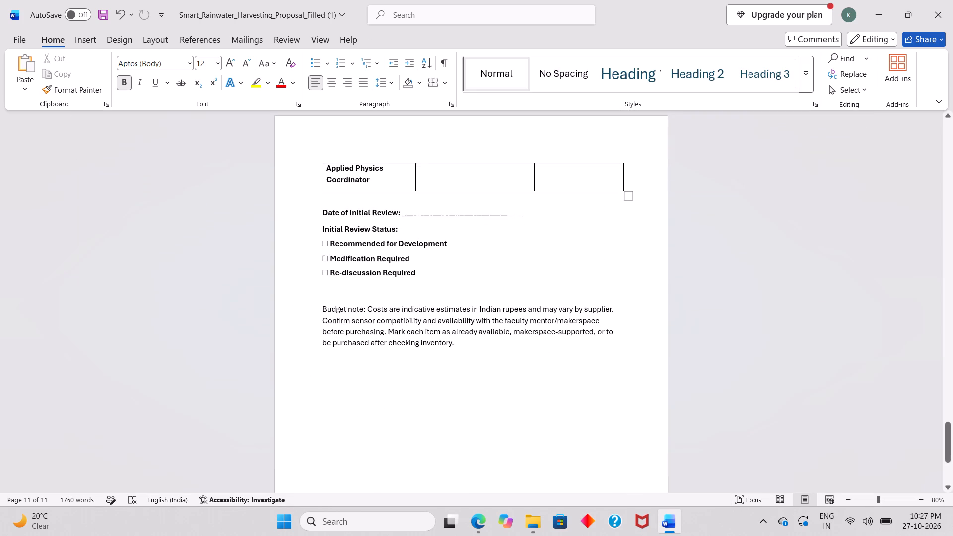
left_click(596, 222)
key("ctrl+s")
key("ctrl+s")
key("ctrl+s")
key("ctrl+s")
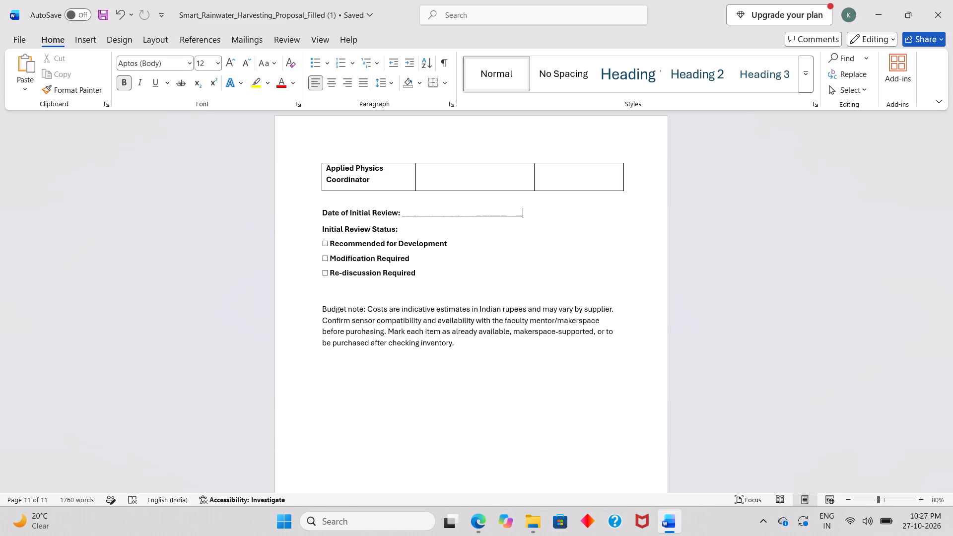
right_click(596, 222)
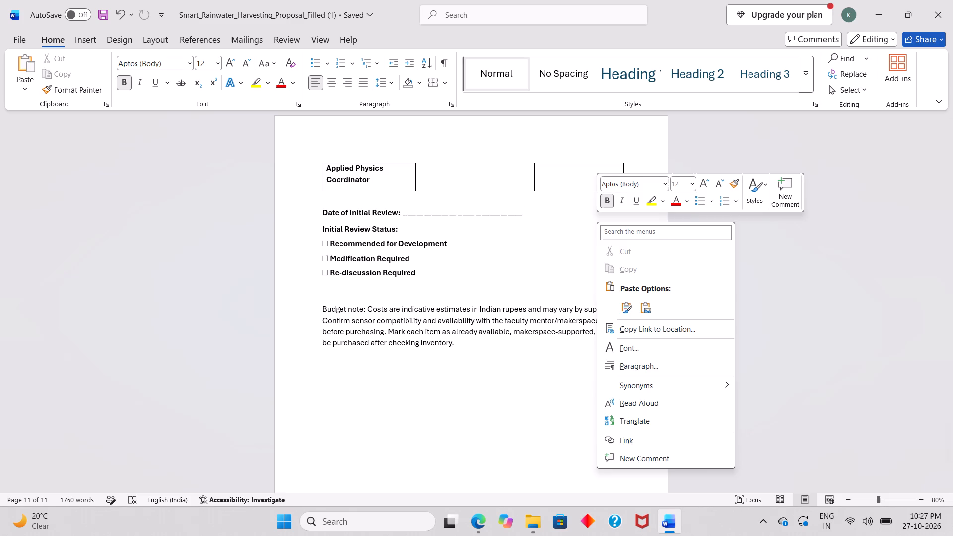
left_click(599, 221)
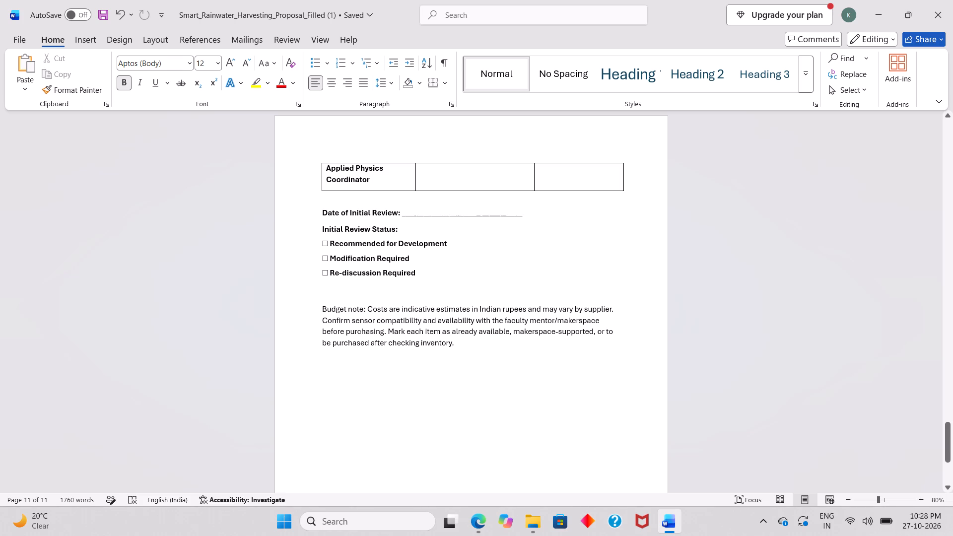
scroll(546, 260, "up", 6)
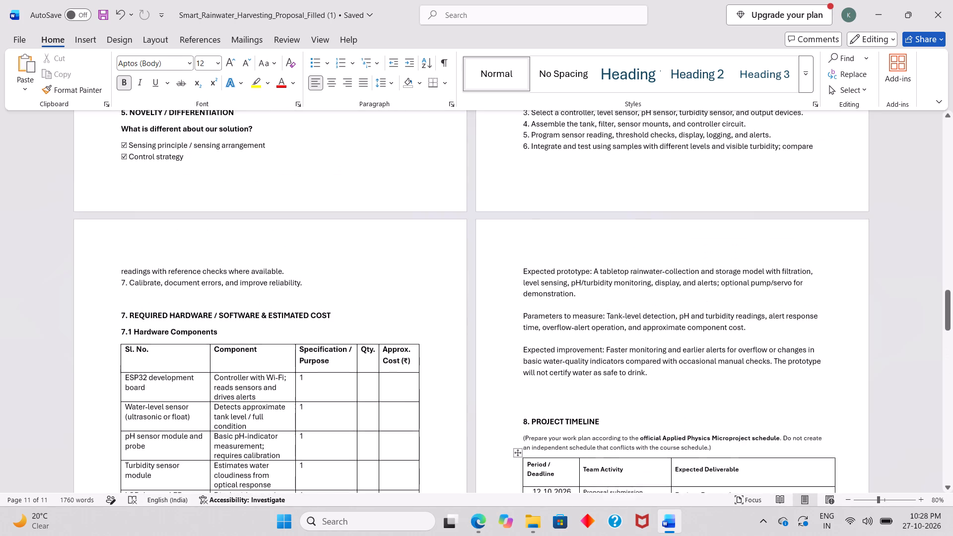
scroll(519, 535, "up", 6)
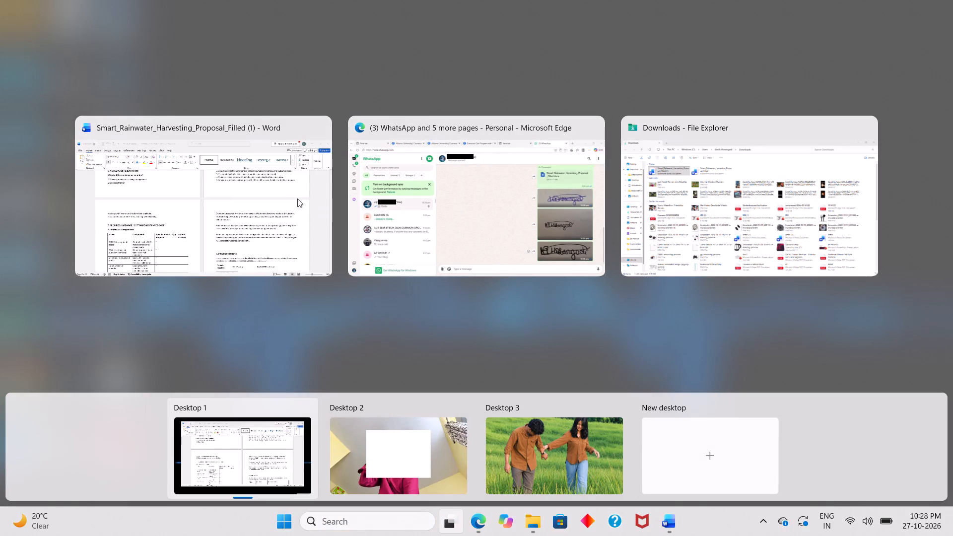
Return to the proposal document in Word and save it.
left_click(289, 196)
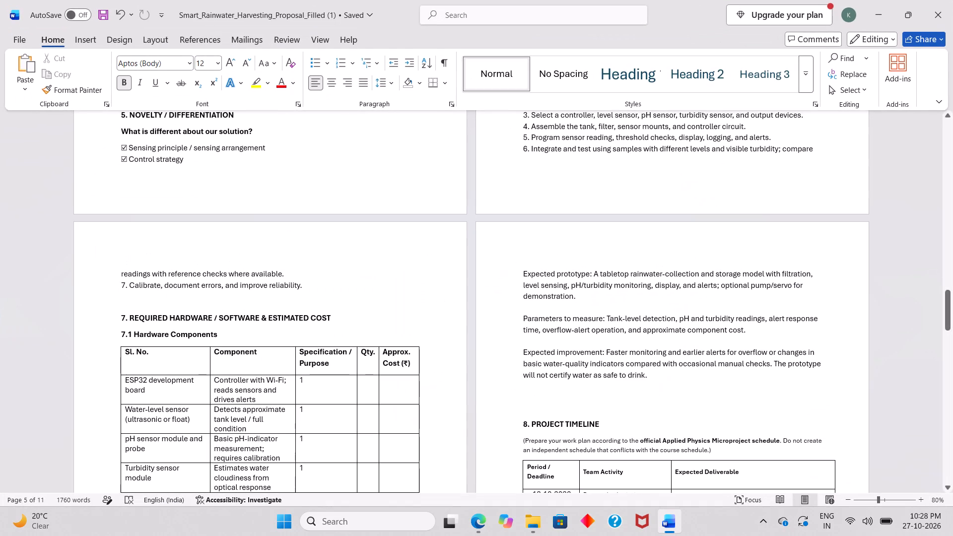
key("ctrl+s")
key("ctrl+s")
key("ctrl+s")
key("ctrl+s")
key("ctrl+s")
key("ctrl+s")
key("ctrl+s")
key("ctrl+s")
key("ctrl+s")
key("ctrl+s")
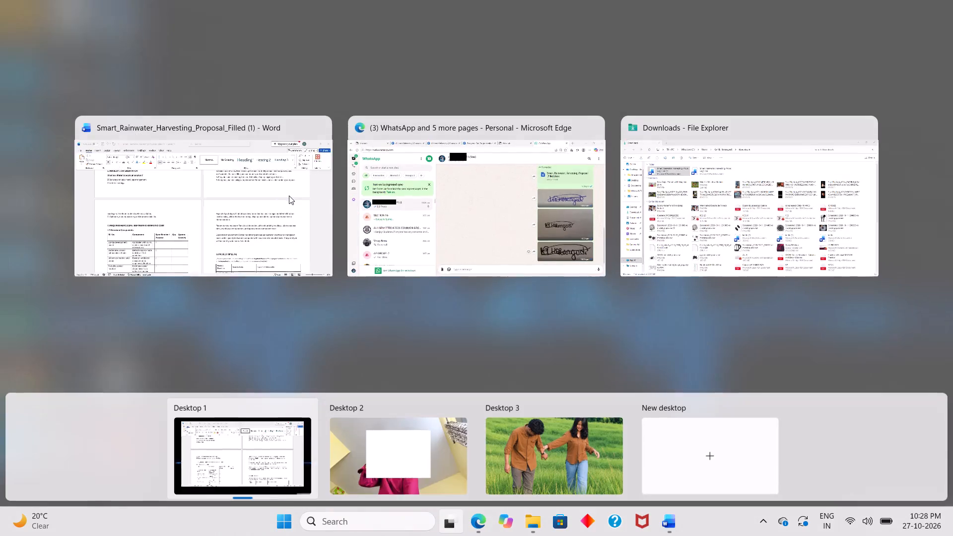
Switch to File Explorer and open Smart_Rainwater_Harvesting_Proposal_Filled (1) from the Downloads folder.
left_click(641, 158)
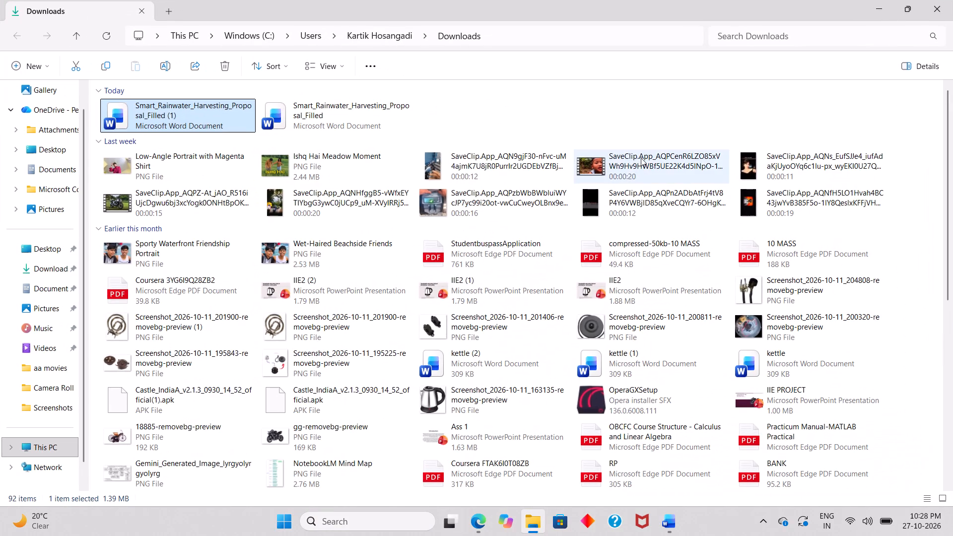
double_click(194, 120)
Review the proposal's closing pages, checking the signature image in the Student Team Declaration and the Faculty / Course Review table.
scroll(290, 237, "up", 1)
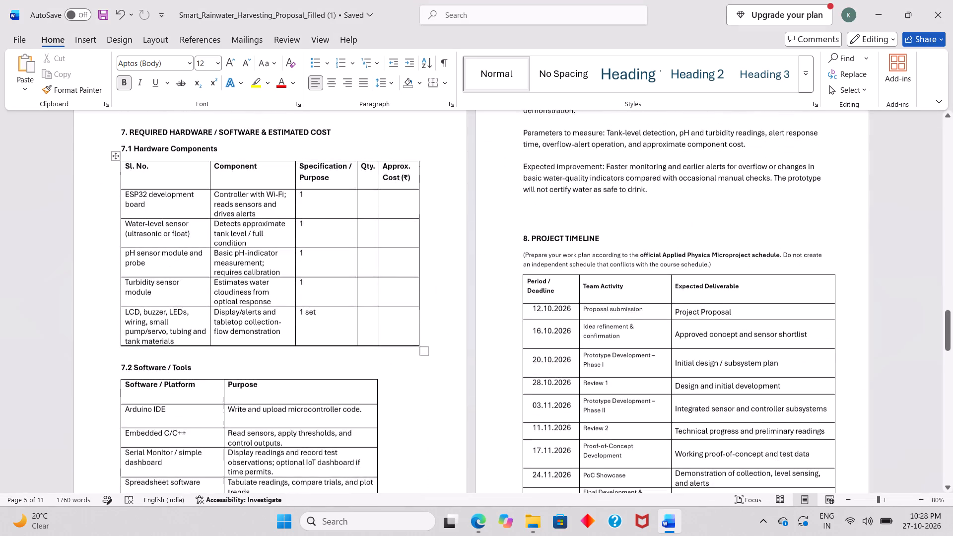
scroll(290, 237, "up", 8)
scroll(290, 237, "down", 14)
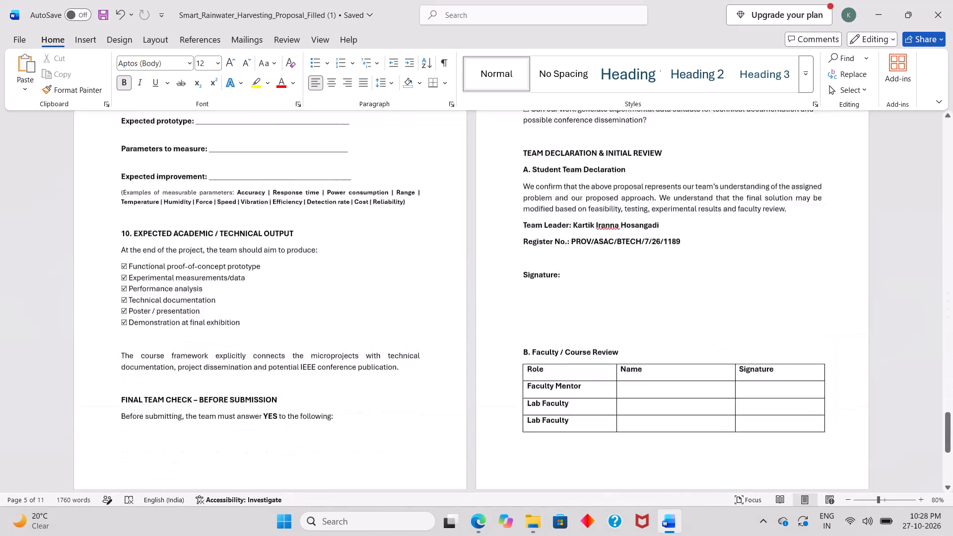
scroll(290, 237, "down", 3)
scroll(290, 237, "up", 6)
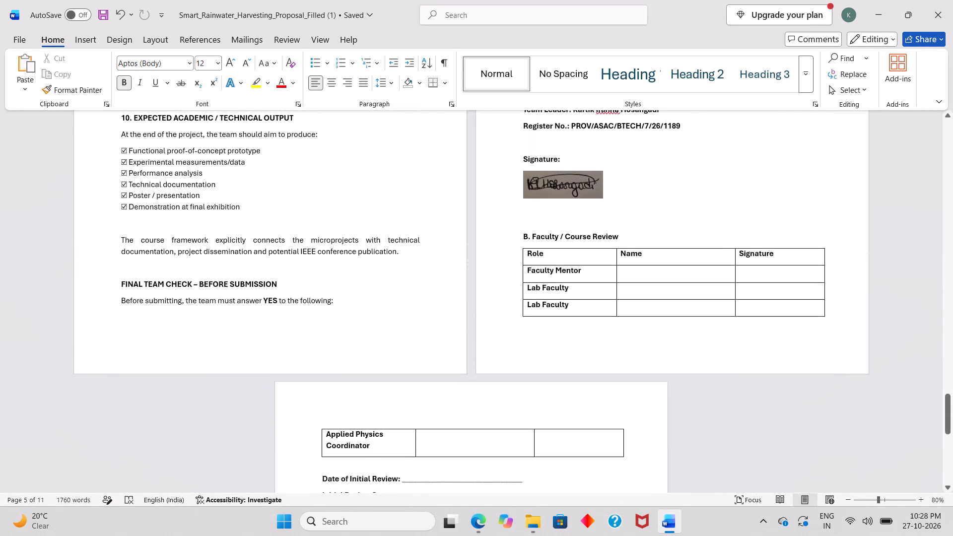
scroll(290, 237, "up", 2)
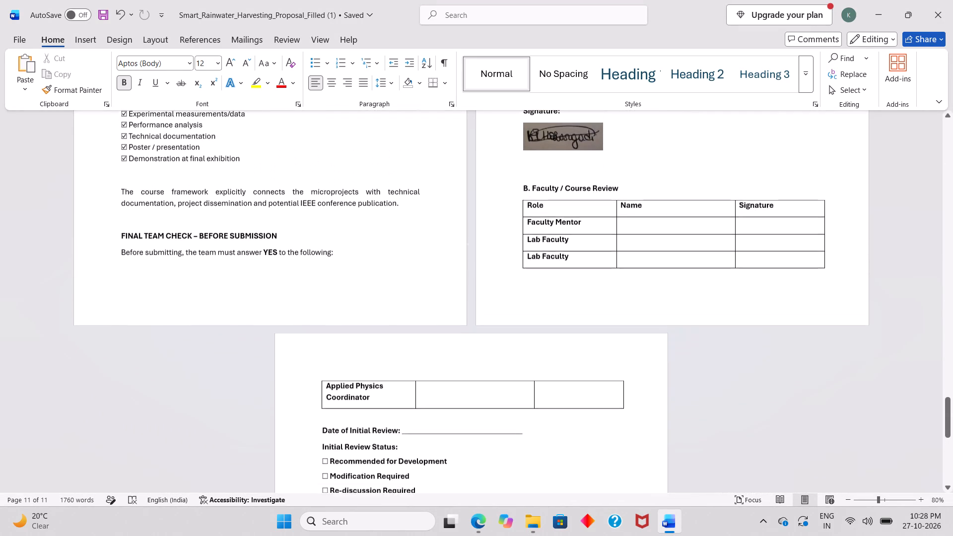
scroll(290, 237, "up", 1)
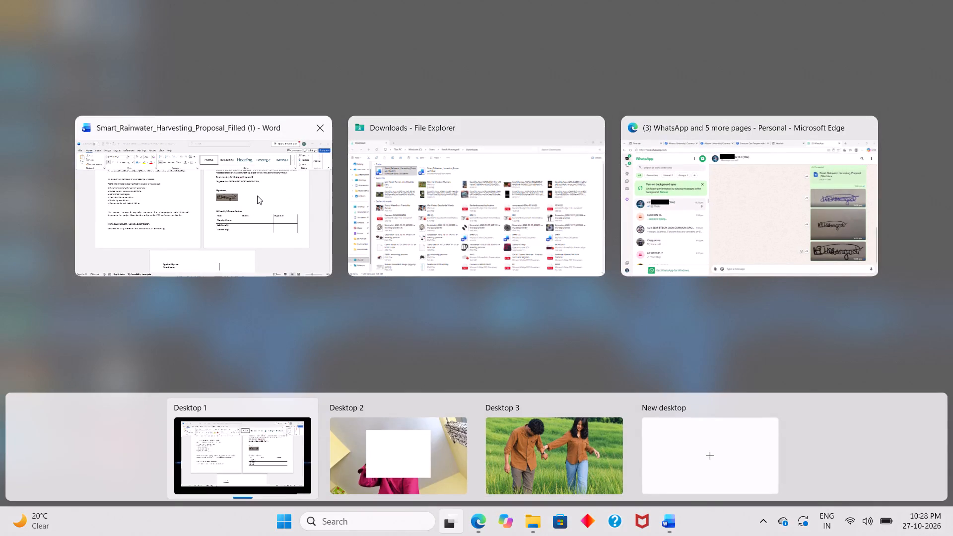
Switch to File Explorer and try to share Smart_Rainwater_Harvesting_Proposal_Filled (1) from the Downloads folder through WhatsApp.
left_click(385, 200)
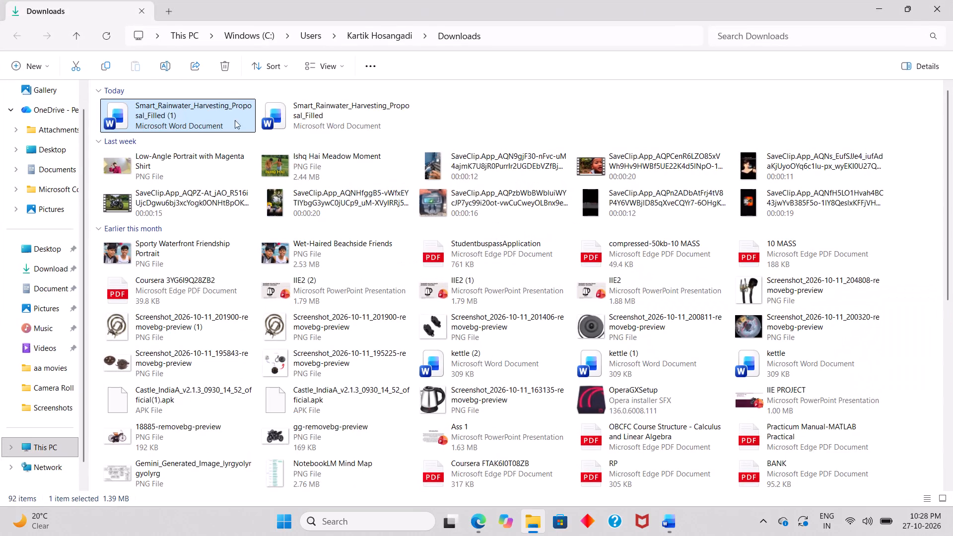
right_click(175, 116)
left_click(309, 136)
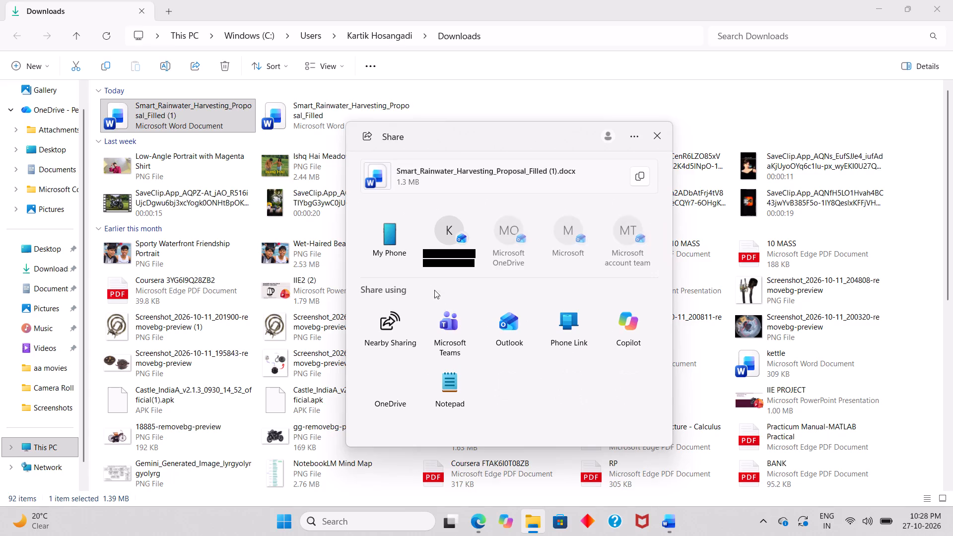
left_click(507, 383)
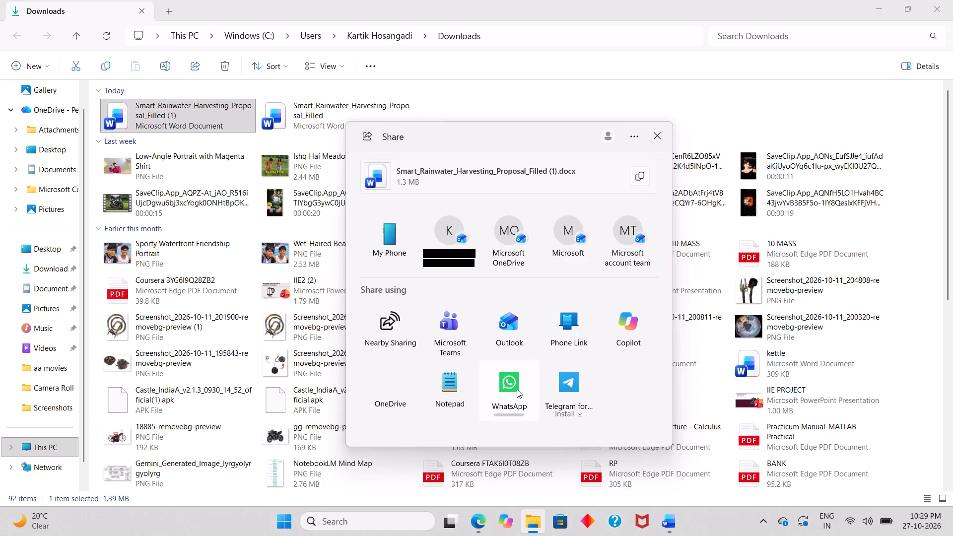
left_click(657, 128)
Close the File Explorer window showing the Downloads folder.
left_click(937, 9)
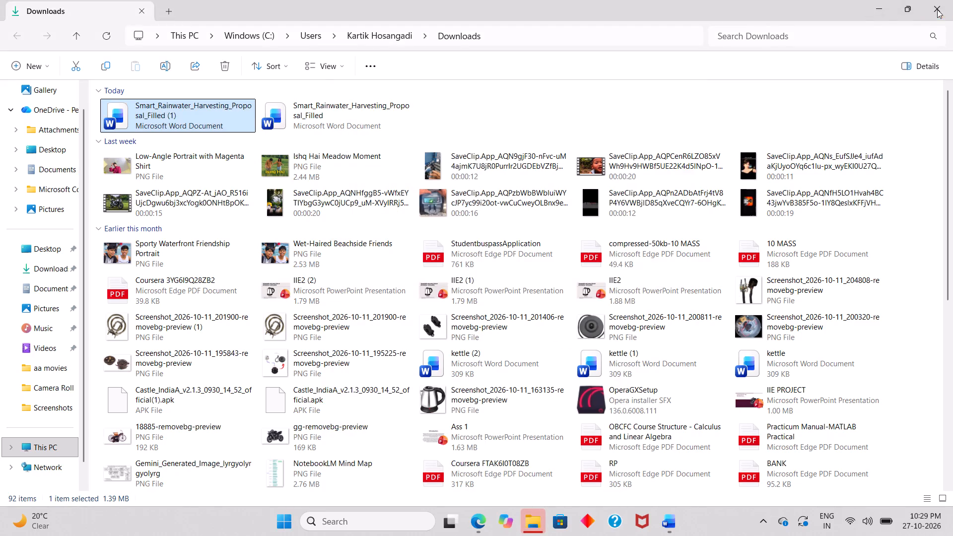
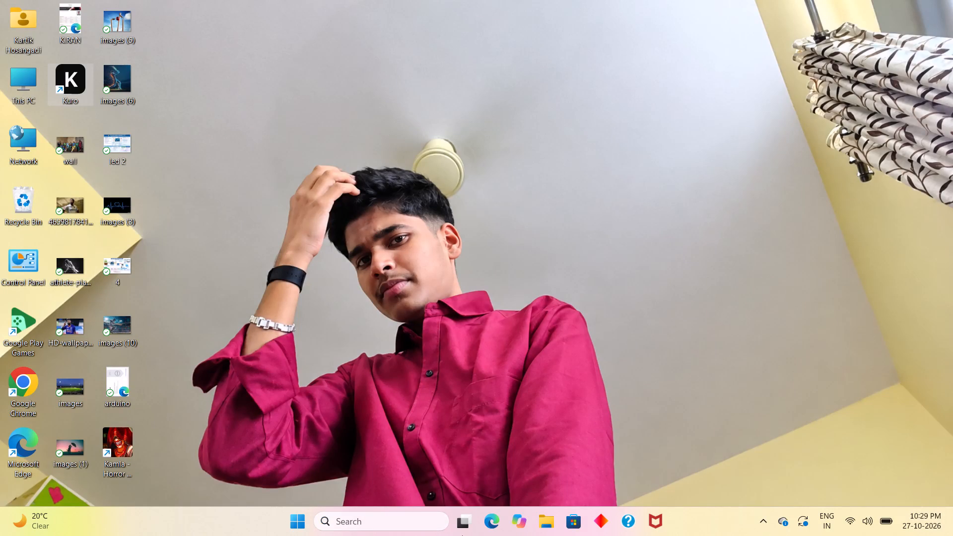
Open the Microsoft Edge browser from the desktop.
left_click(495, 523)
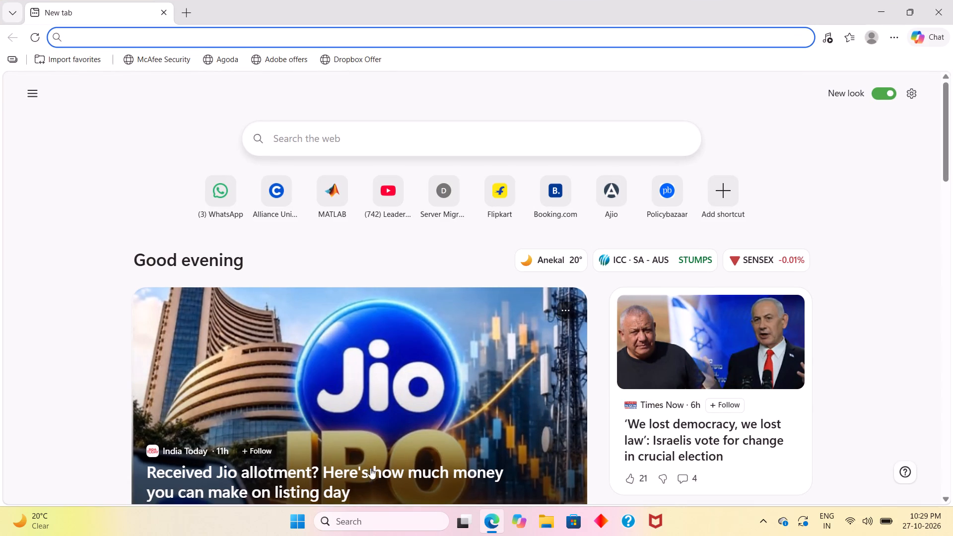
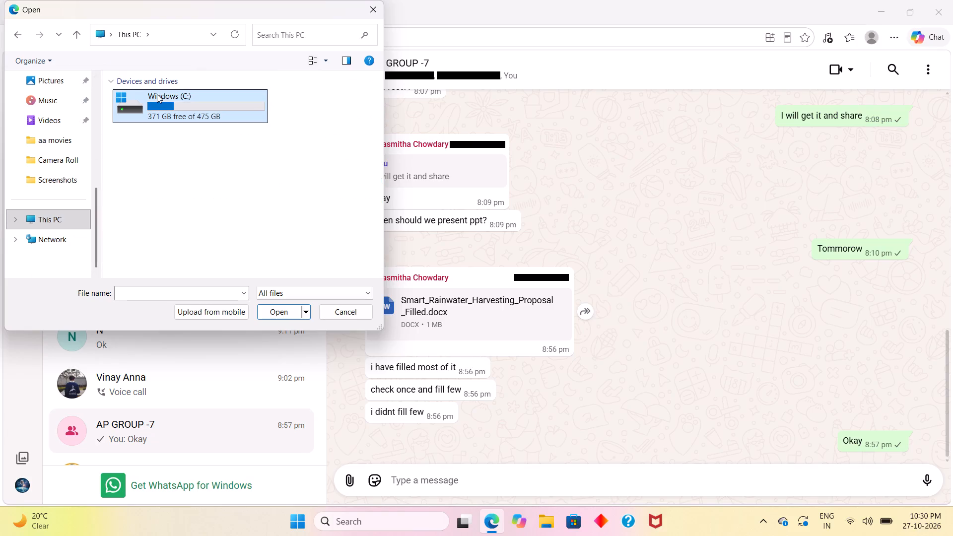
Select Smart_Rainwater_Harvesting_Proposal_Filled (1) from the Downloads folder as the document to attach to the AP GROUP -7 chat.
double_click(157, 94)
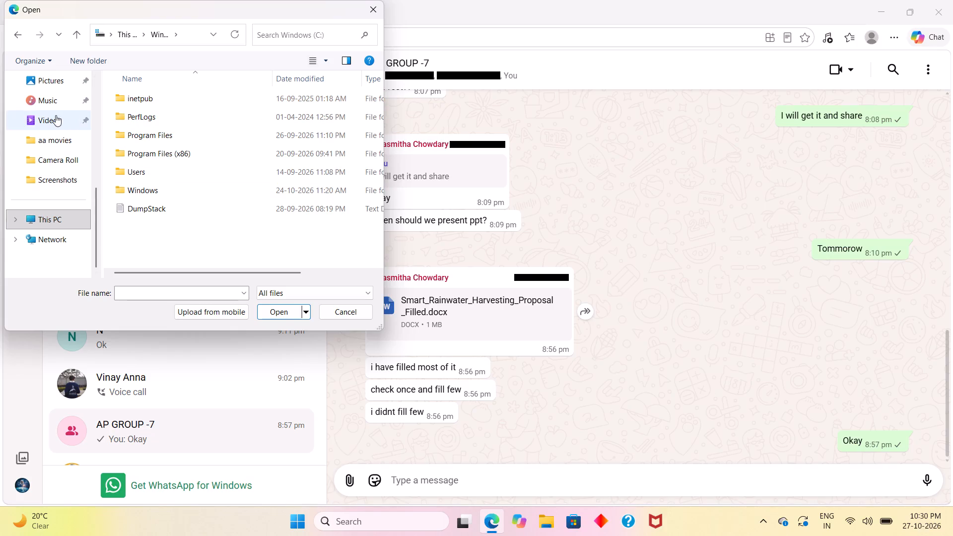
scroll(56, 115, "up", 1)
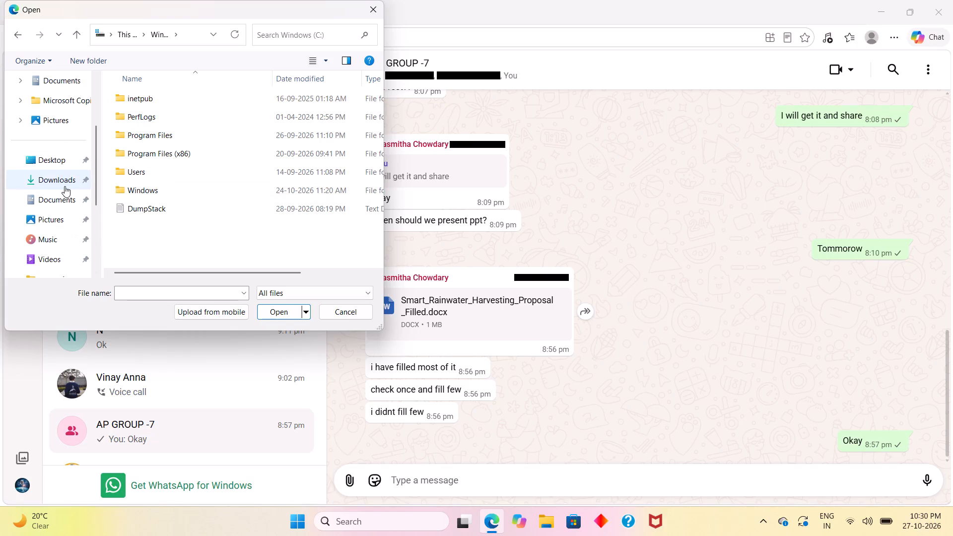
left_click(65, 186)
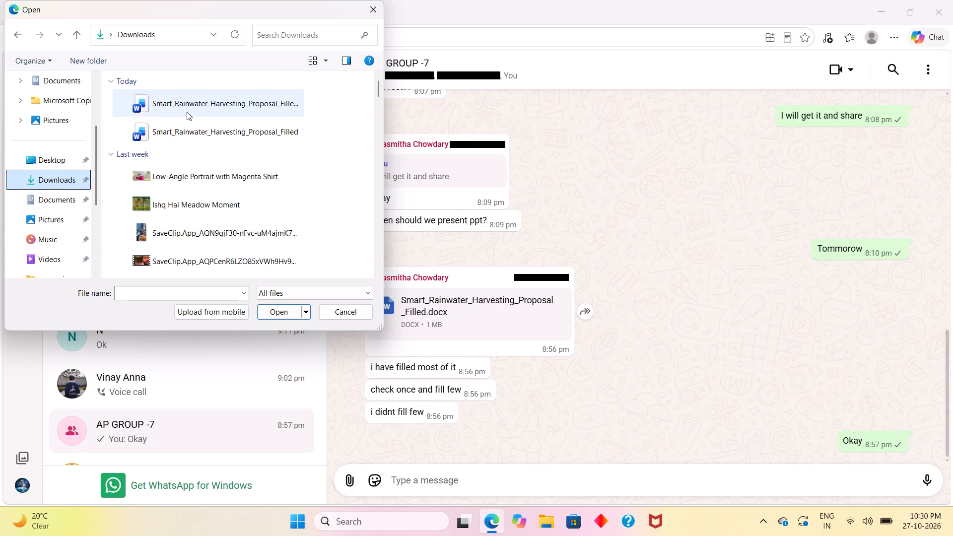
left_click(187, 112)
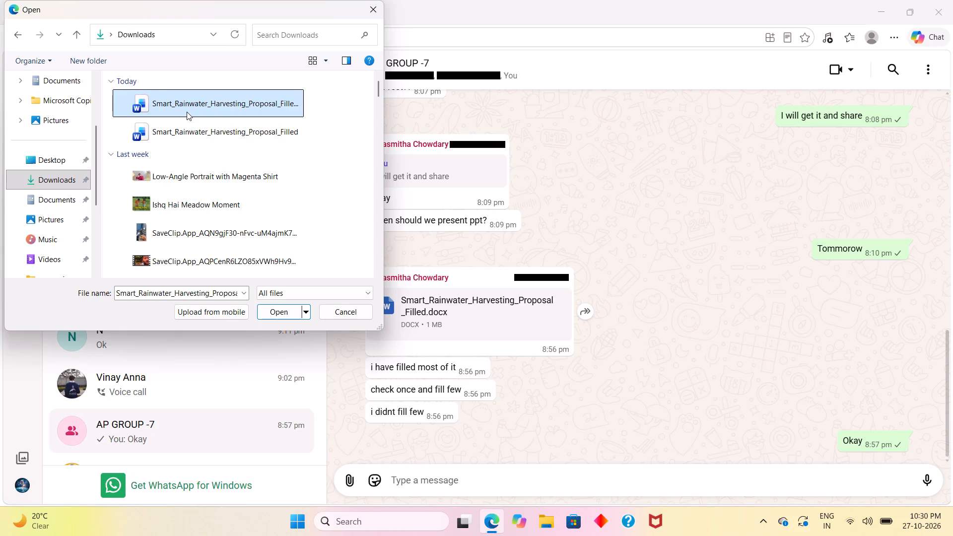
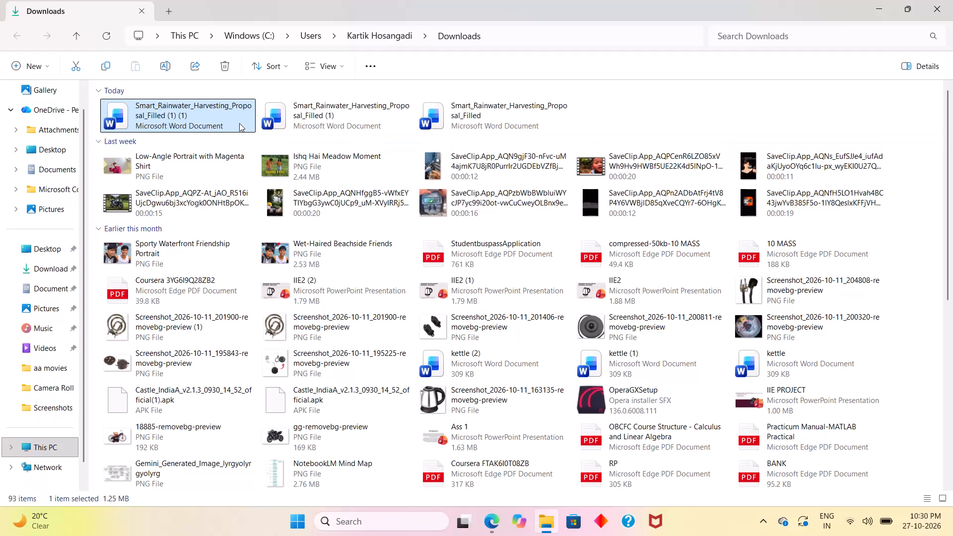
Open Smart_Rainwater_Harvesting_Proposal_Filled (1) (1) from Downloads and review it through the Student Team Declaration signature and Faculty / Course Review table.
double_click(239, 123)
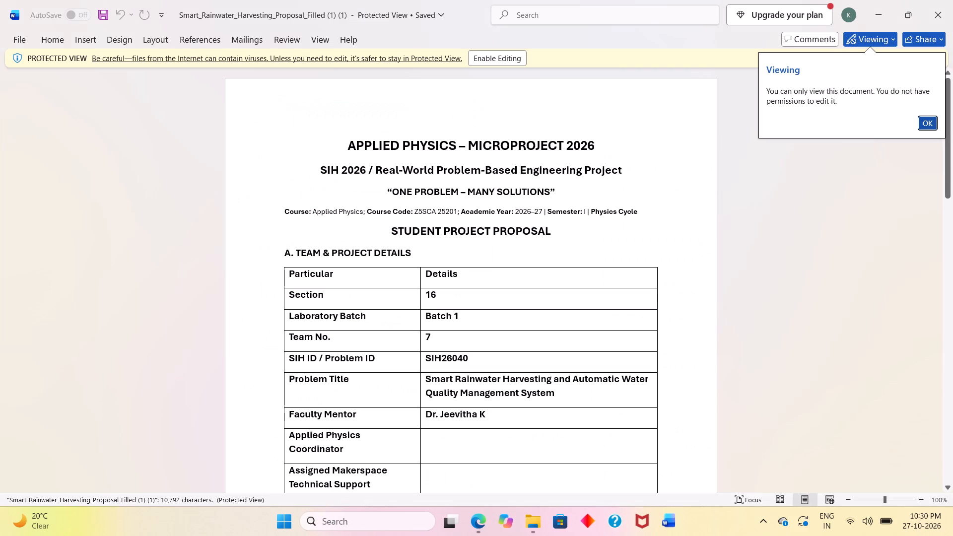
scroll(467, 266, "down", 10)
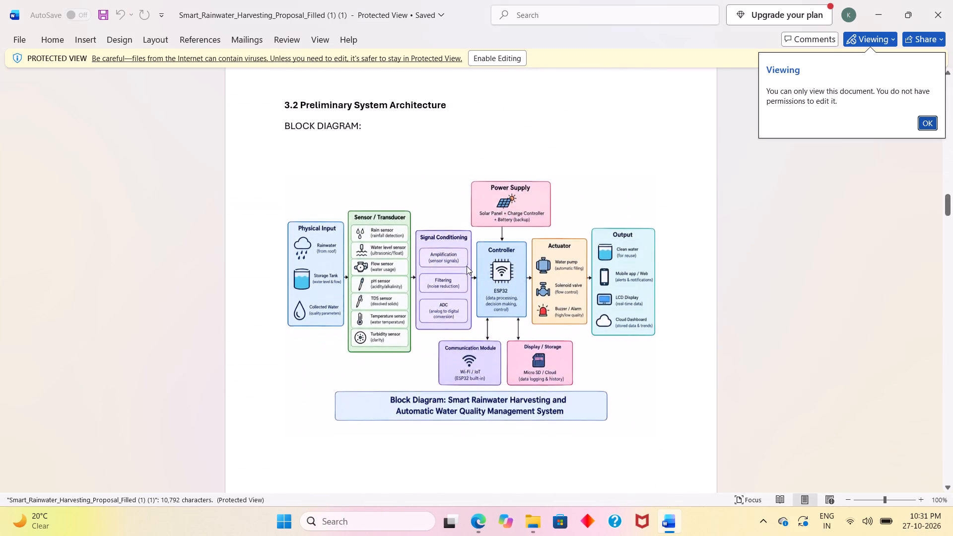
scroll(467, 266, "down", 16)
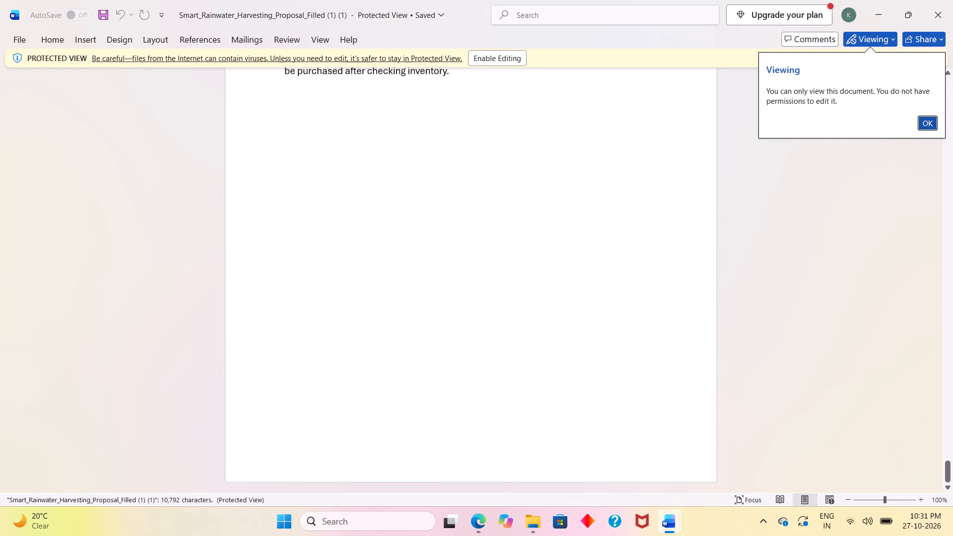
scroll(467, 266, "up", 2)
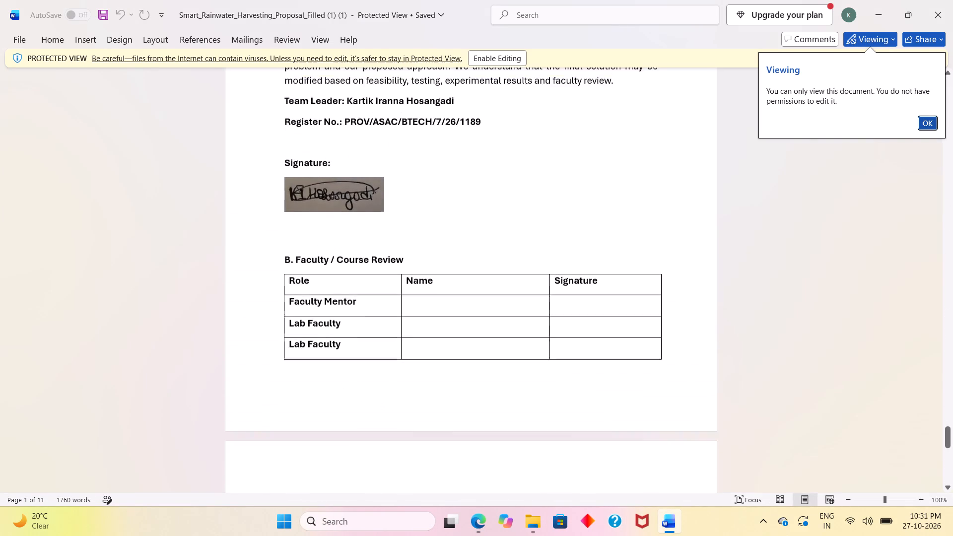
scroll(467, 266, "up", 2)
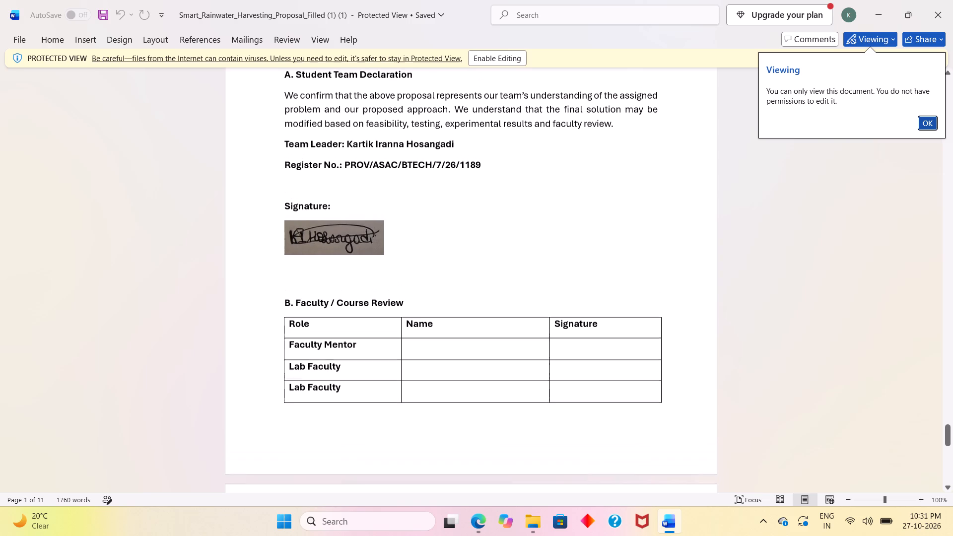
scroll(467, 266, "up", 1)
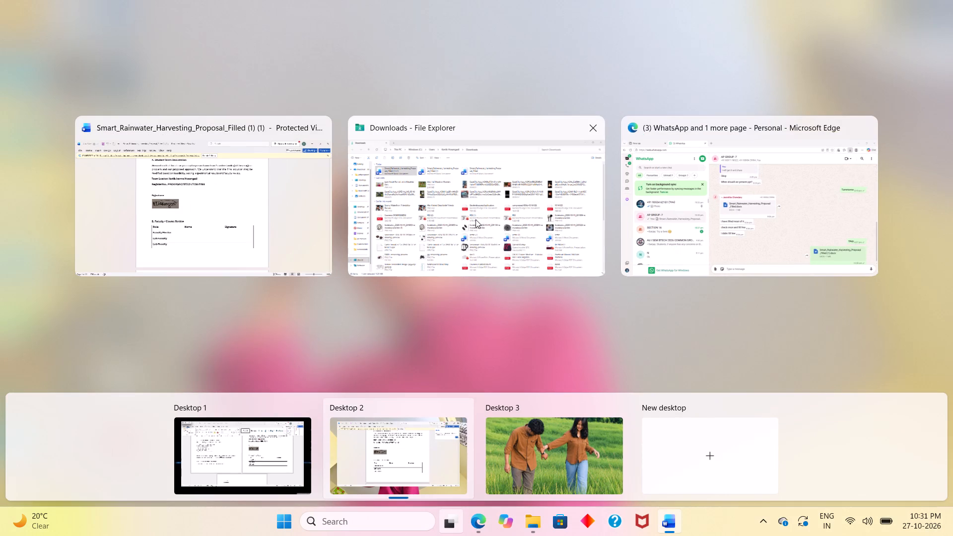
Switch to the AP GROUP -7 WhatsApp chat in Microsoft Edge.
left_click(666, 198)
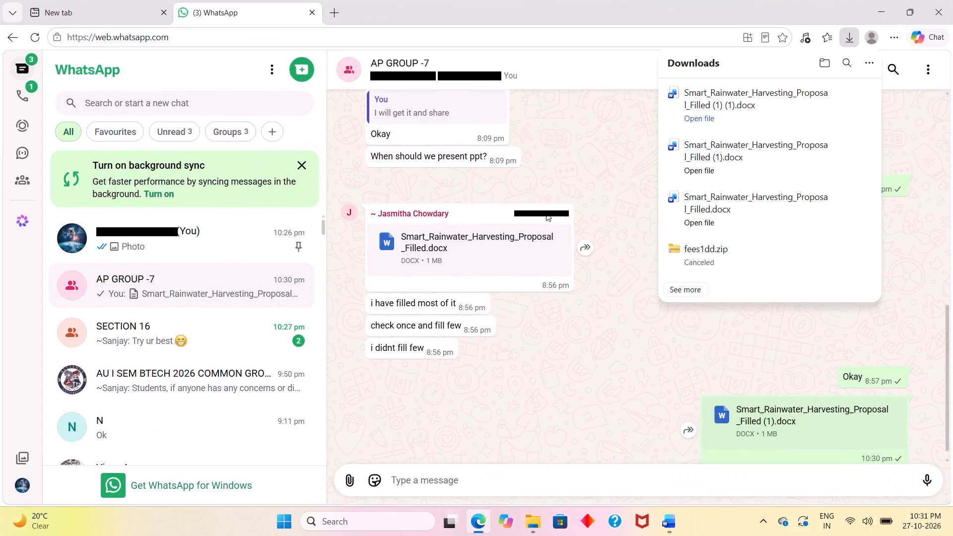